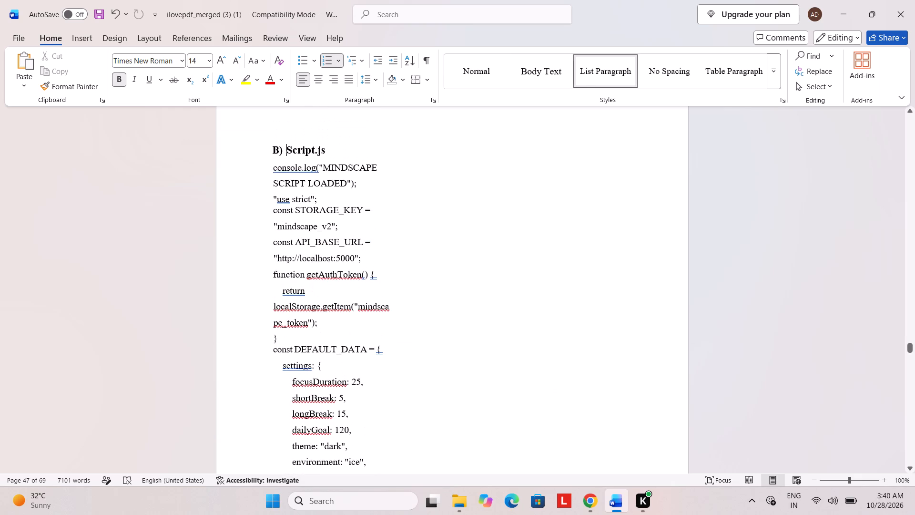
# Remove the blank page before the "B) Script.js" heading.
pyautogui.press('Left')
pyautogui.press('Left')
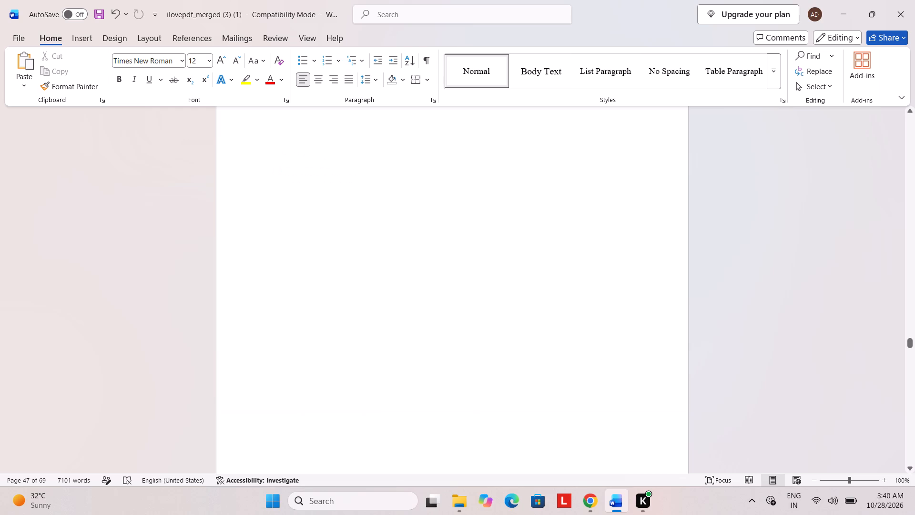
pyautogui.press('Right')
pyautogui.press('Right')
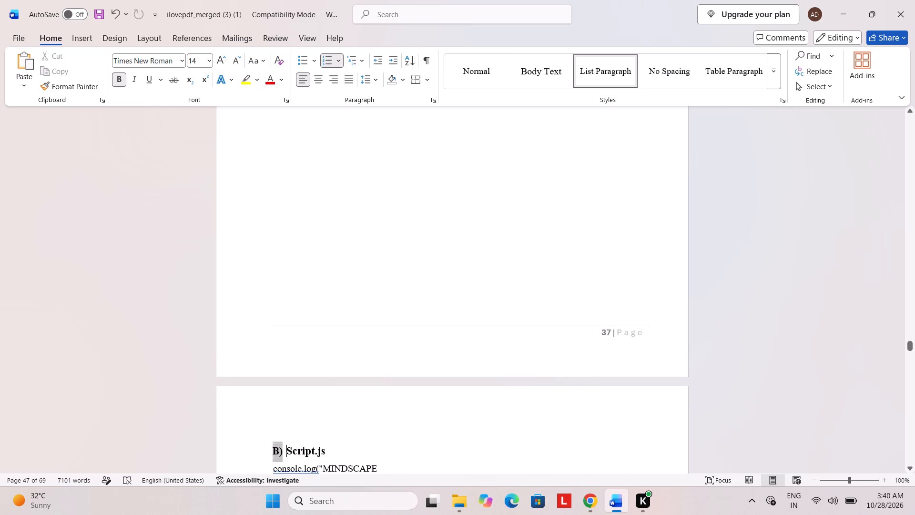
pyautogui.hotkey('ctrl', 'BackSpace')
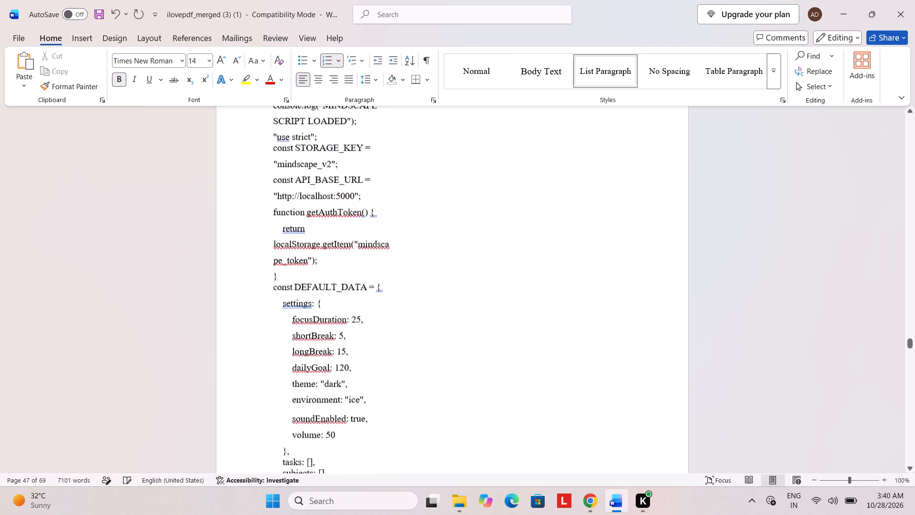
# Review the layout of the Script.js code listing across its first pages.
pyautogui.scroll(-1, 357, 153)
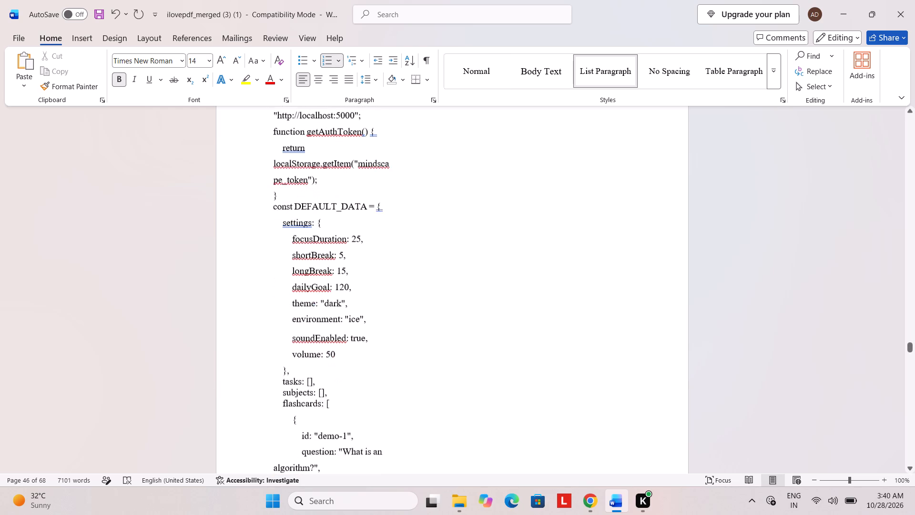
pyautogui.scroll(-4, 357, 153)
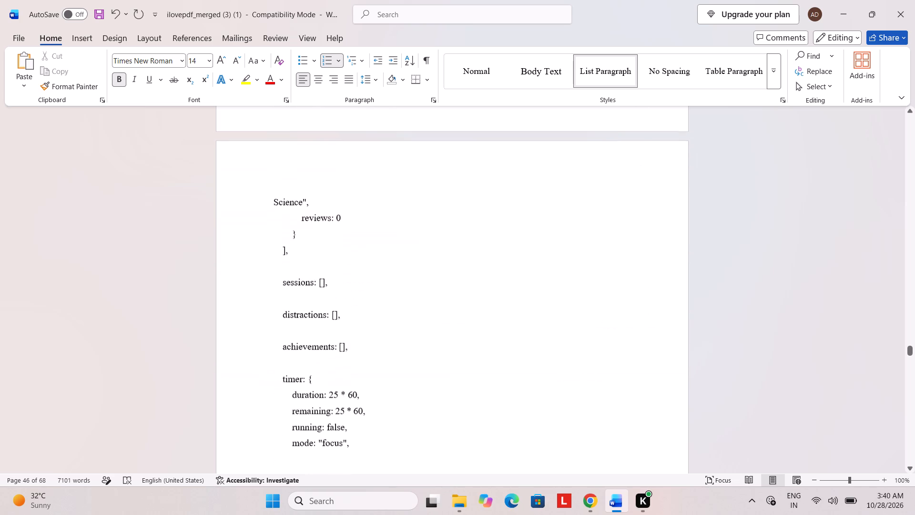
pyautogui.scroll(-1, 357, 153)
pyautogui.scroll(5, 357, 153)
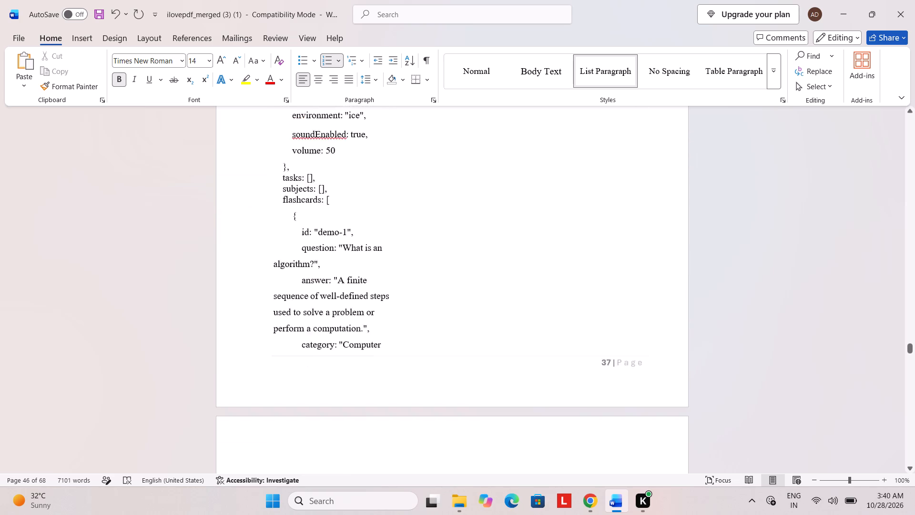
pyautogui.scroll(1, 349, 205)
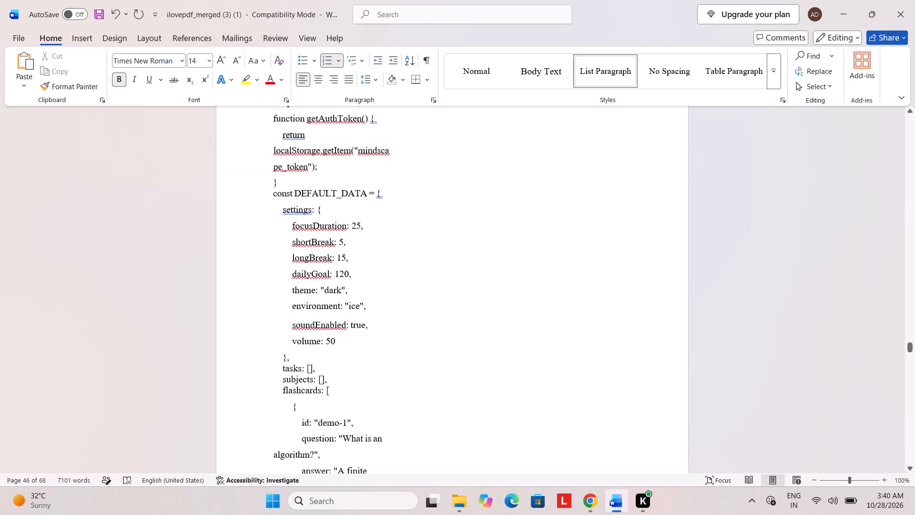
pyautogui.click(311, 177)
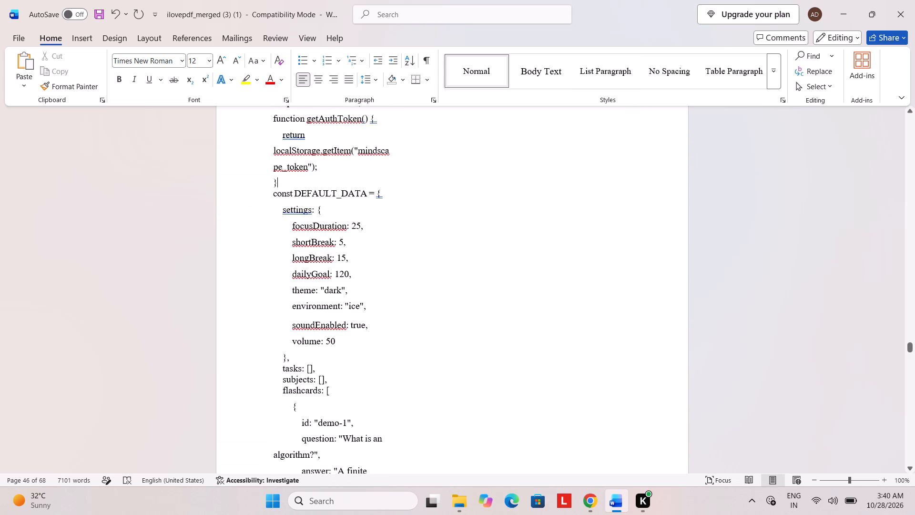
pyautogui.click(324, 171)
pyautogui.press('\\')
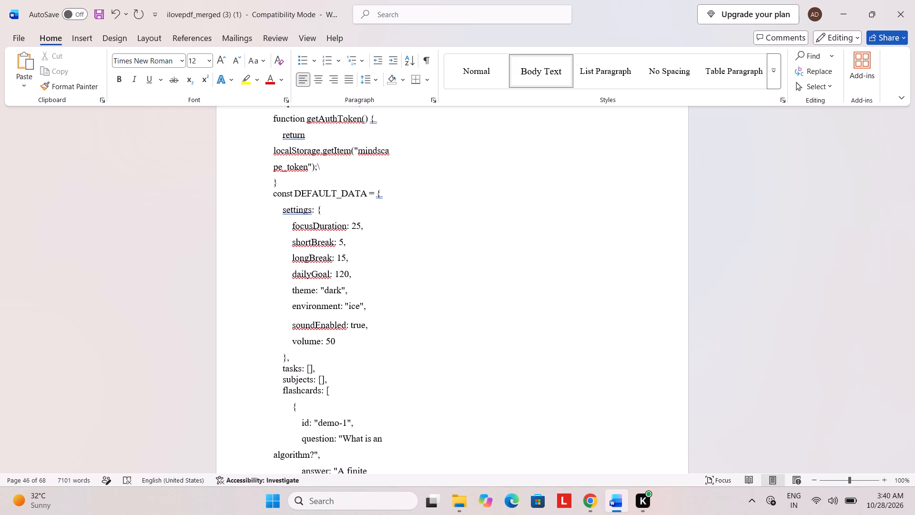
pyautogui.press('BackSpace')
# Insert an unnumbered blank line between the console.log statement and "use strict" under the Script.js heading.
pyautogui.scroll(1, 324, 171)
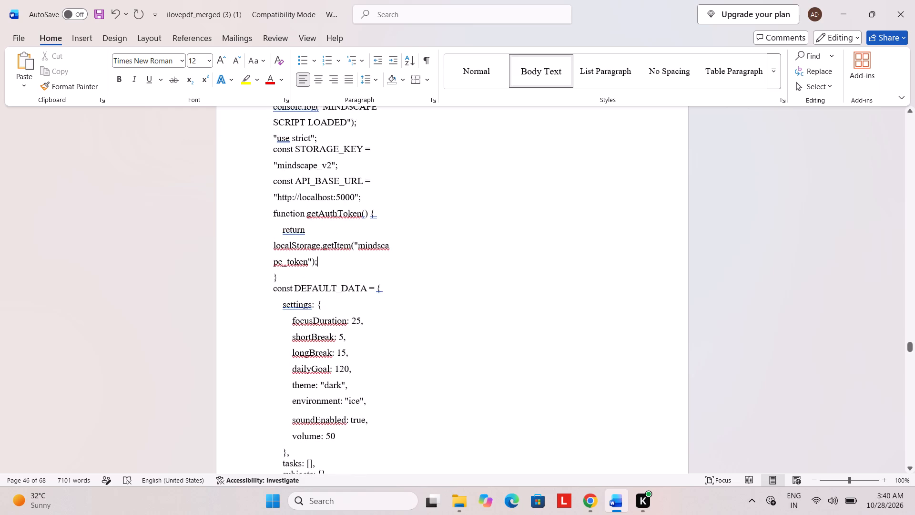
pyautogui.scroll(1, 289, 196)
pyautogui.doubleClick(376, 168)
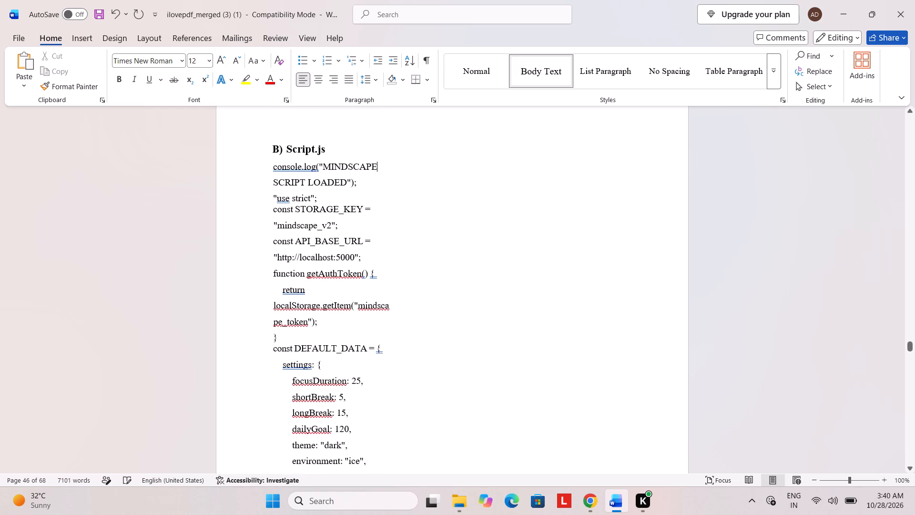
pyautogui.click(370, 170)
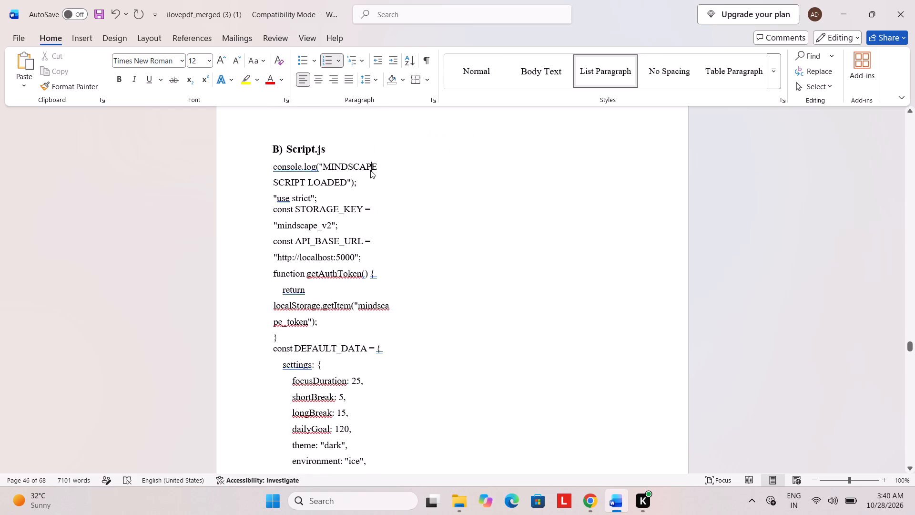
pyautogui.click(364, 178)
pyautogui.press('Return')
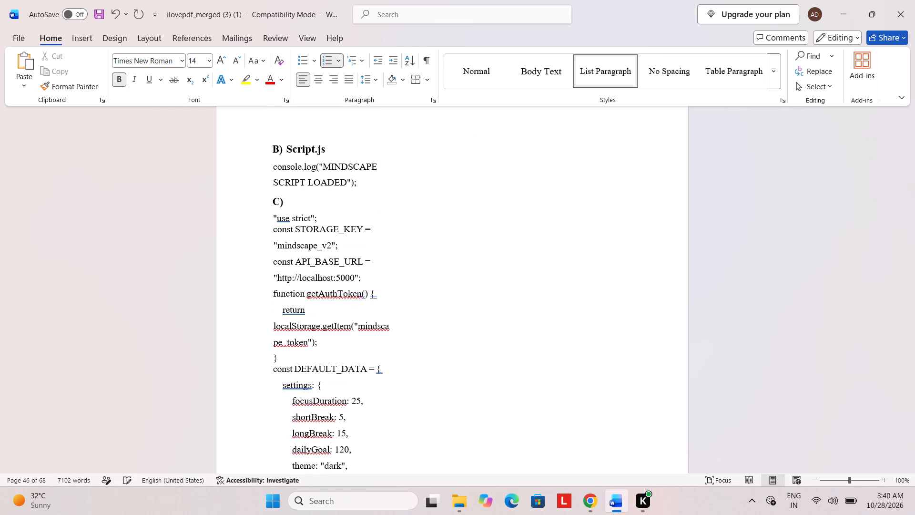
pyautogui.press('BackSpace')
pyautogui.press('BackSpace')
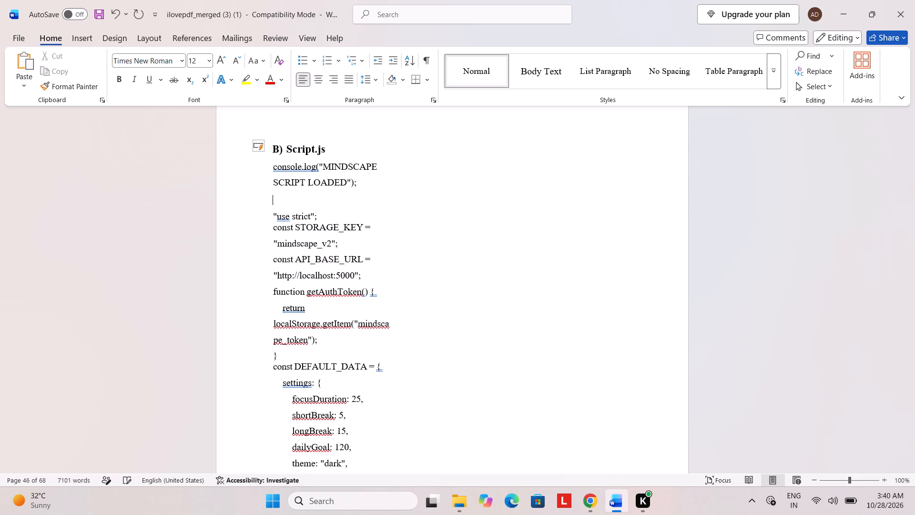
# Break the STORAGE_KEY declaration into a new paragraph after "const STORAGE_KEY =".
pyautogui.click(377, 231)
pyautogui.press('Return')
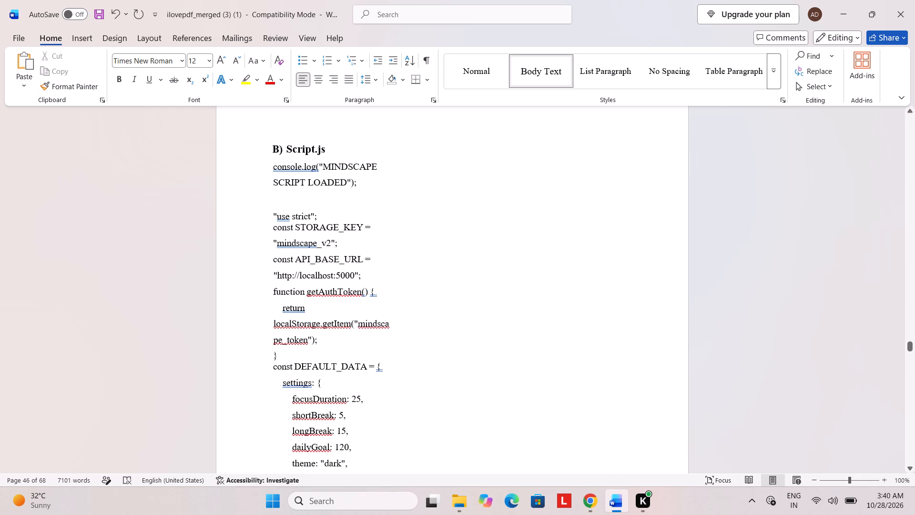
# Insert a blank line before "function getAuthToken()" and another before its localStorage.getItem line.
pyautogui.click(272, 290)
pyautogui.press('Return')
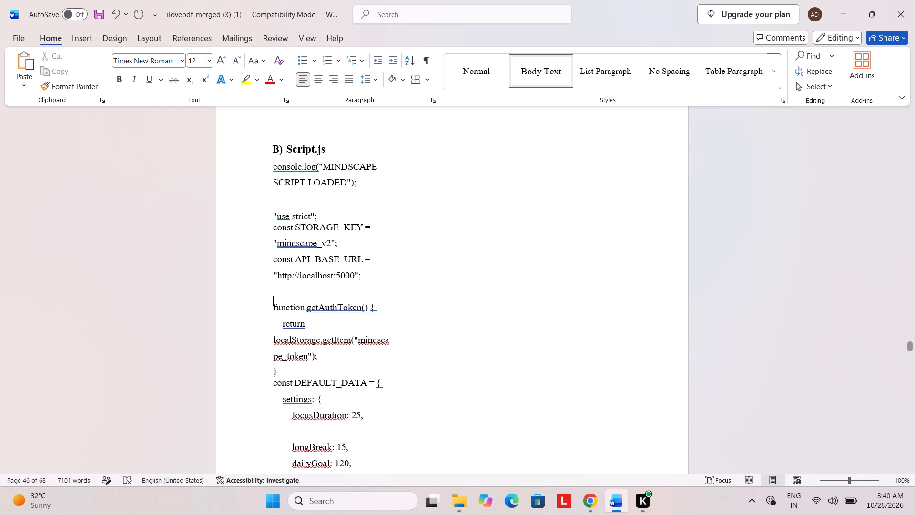
pyautogui.click(264, 340)
pyautogui.click(269, 340)
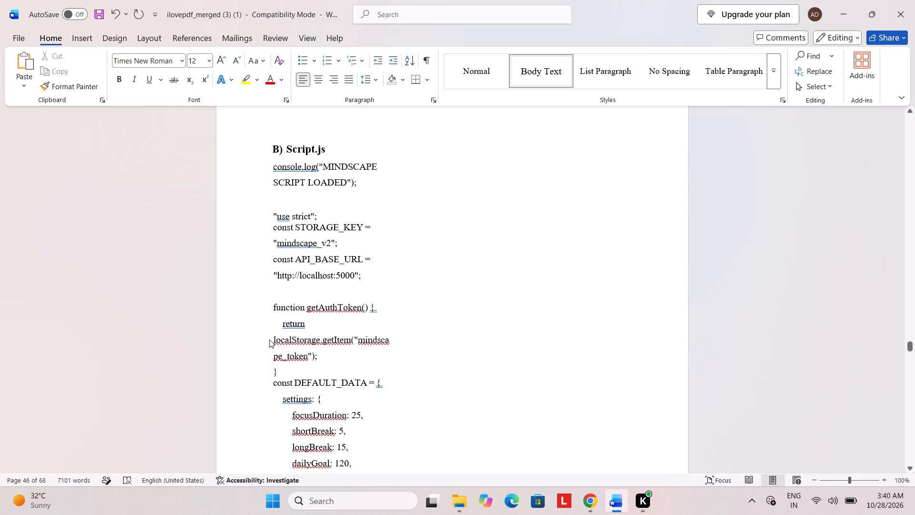
pyautogui.press('Return')
# Insert a blank line before "const DEFAULT_DATA" and another before the focusDuration setting.
pyautogui.scroll(-1, 276, 374)
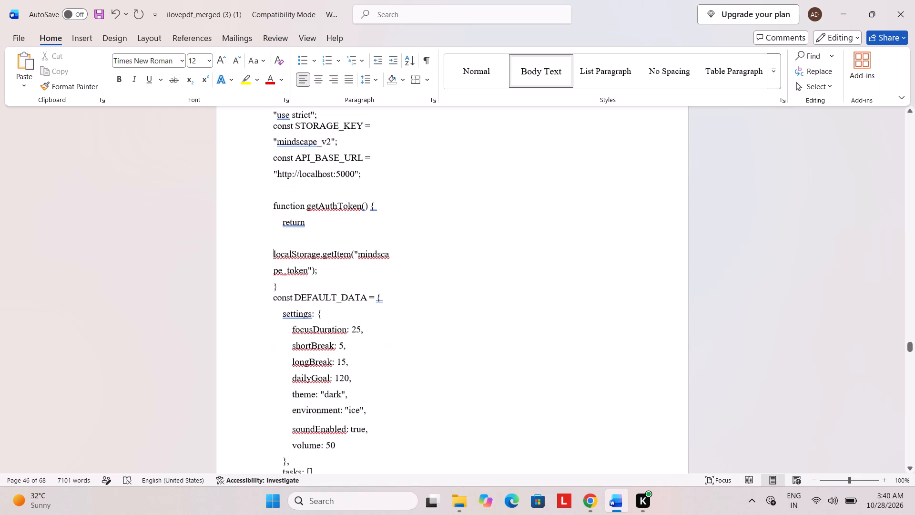
pyautogui.click(273, 303)
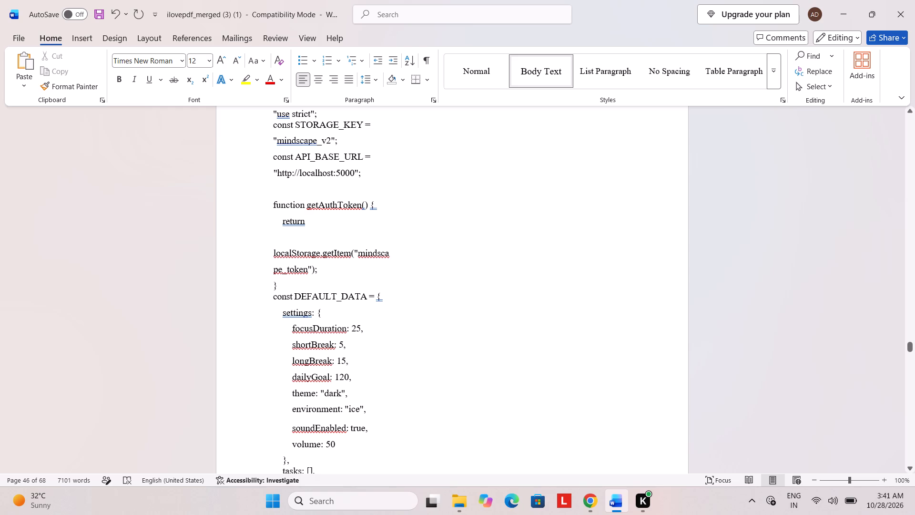
pyautogui.press('Return')
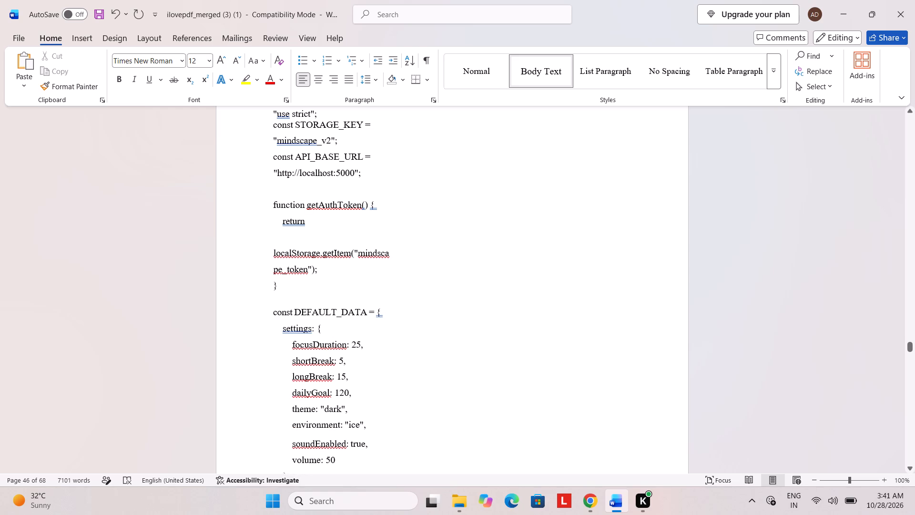
pyautogui.click(288, 346)
pyautogui.press('Return')
# Insert a blank line before each of the tasks, subjects and flashcards entries in DEFAULT_DATA.
pyautogui.scroll(-1, 312, 370)
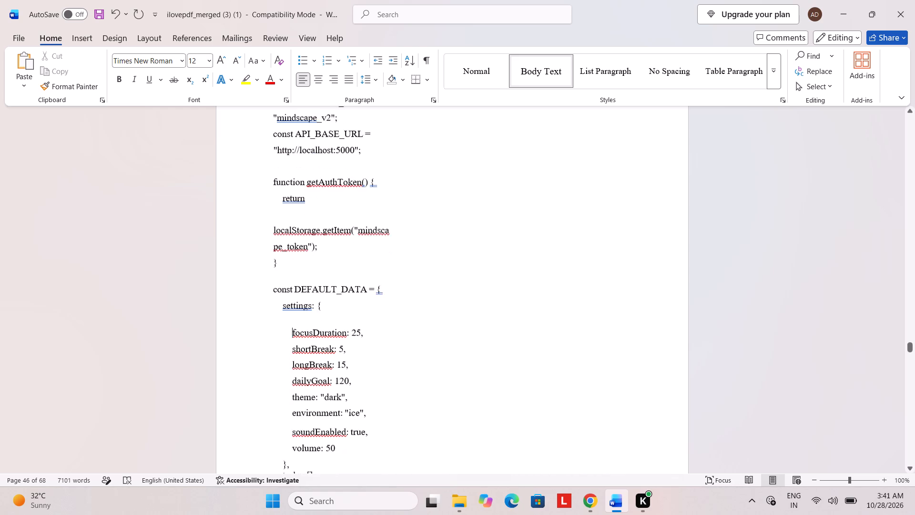
pyautogui.scroll(-2, 312, 370)
pyautogui.click(280, 378)
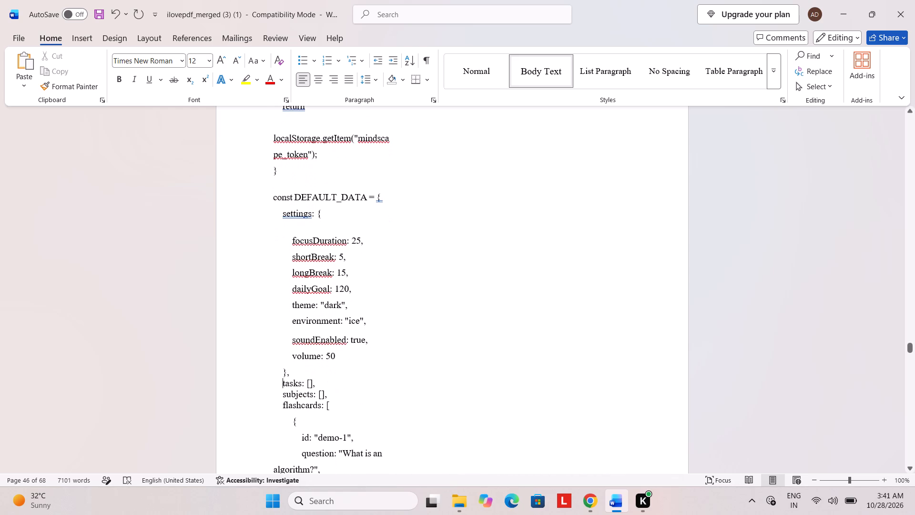
pyautogui.press('Return')
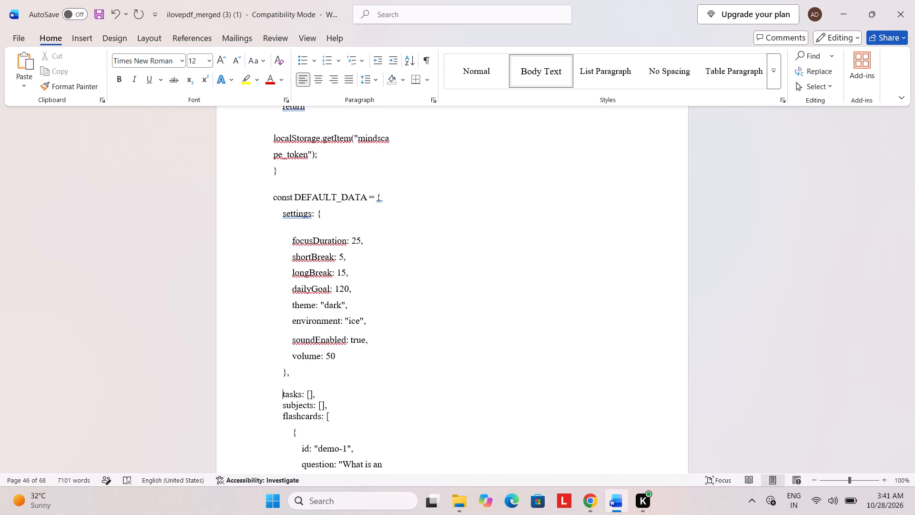
pyautogui.press('Down')
pyautogui.press('Return')
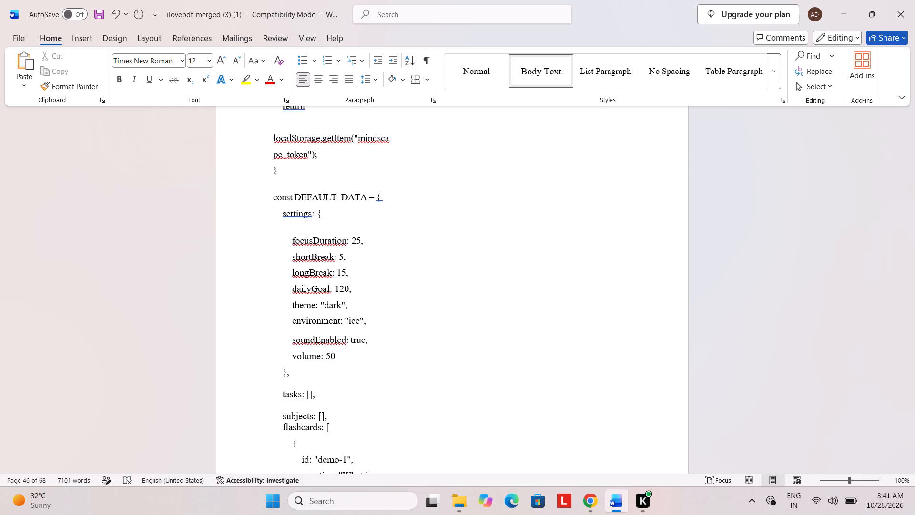
pyautogui.press('Down')
pyautogui.press('Return')
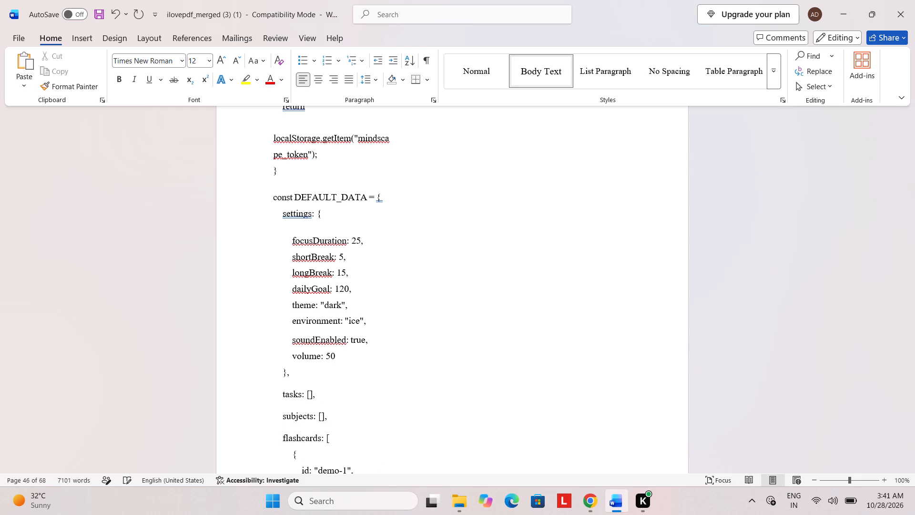
# Examine how the rest of the Script.js listing breaks across pages 37 to 39.
pyautogui.scroll(-3, 280, 378)
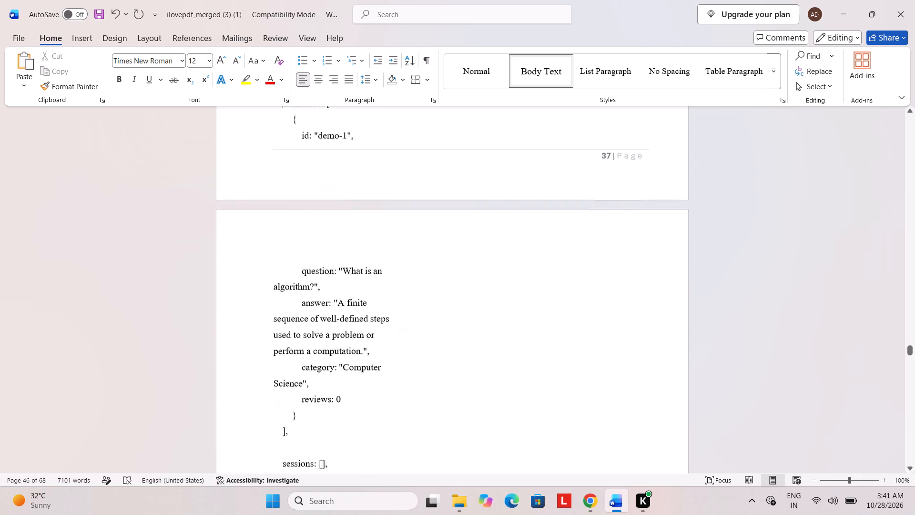
pyautogui.scroll(-6, 280, 378)
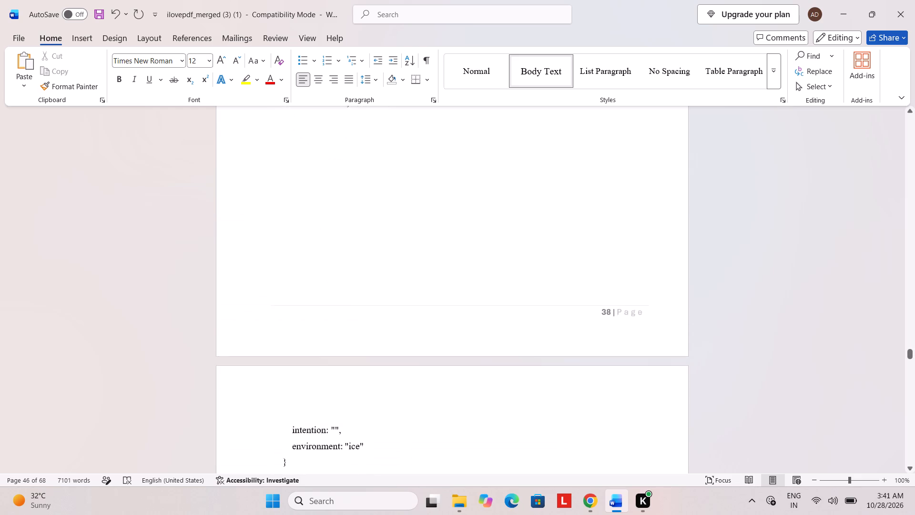
pyautogui.scroll(-3, 280, 378)
pyautogui.scroll(1, 280, 378)
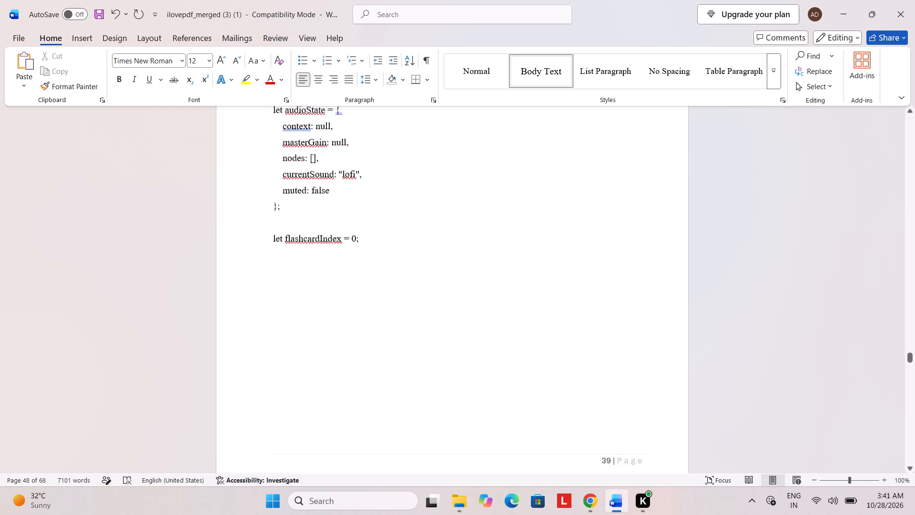
pyautogui.scroll(2, 280, 378)
pyautogui.click(280, 378)
pyautogui.scroll(1, 280, 378)
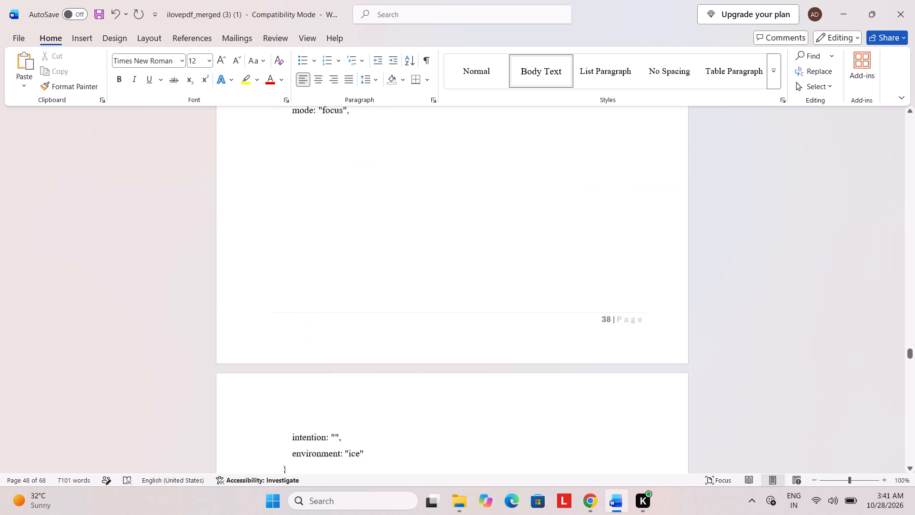
pyautogui.scroll(1, 280, 378)
# Pull the block starting at "intention" up to page 38 so it directly follows the mode: "focus" line.
pyautogui.scroll(-5, 280, 378)
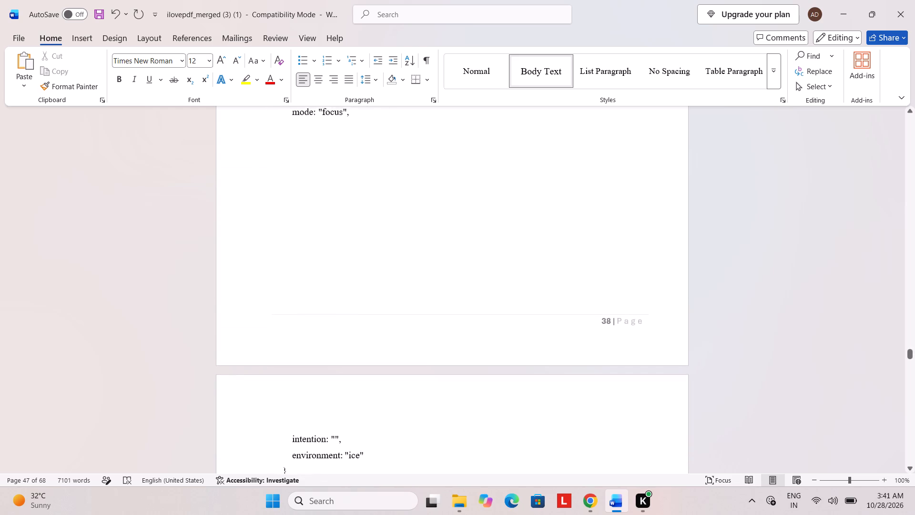
pyautogui.scroll(-2, 280, 378)
pyautogui.moveTo(291, 356); pyautogui.dragTo(294, 372)
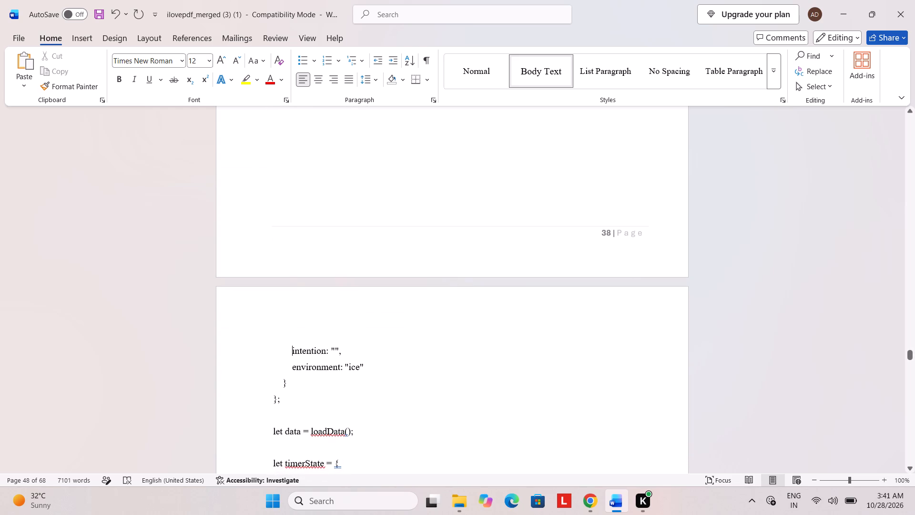
pyautogui.moveTo(294, 372); pyautogui.dragTo(339, 514)
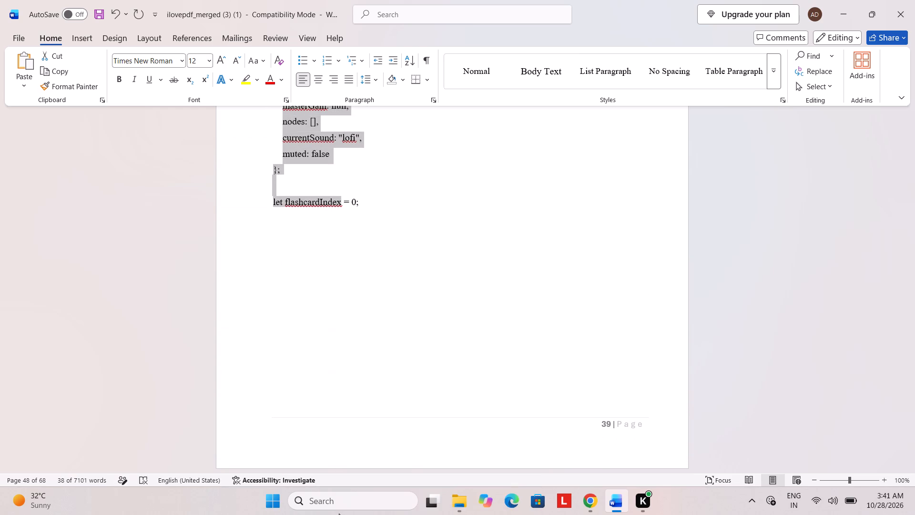
pyautogui.hotkey('ctrl', 'BackSpace')
# Delete the end of the Script.js listing, from "let audioState" through "let flashcardIndex = 0;".
pyautogui.scroll(-1, 339, 514)
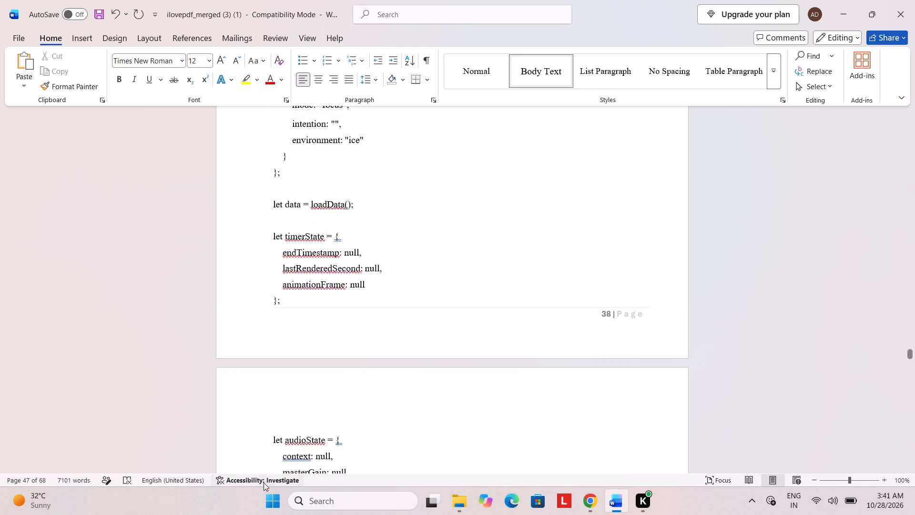
pyautogui.scroll(-1, 325, 381)
pyautogui.moveTo(270, 311); pyautogui.dragTo(368, 490)
pyautogui.press('BackSpace')
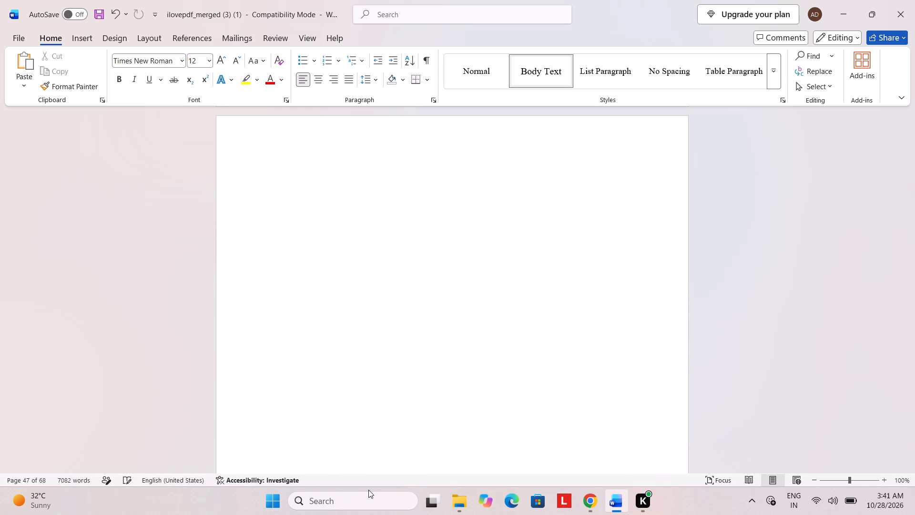
# Remove the blank page before the App.css heading and insert a space between "C)" and "App.css".
pyautogui.scroll(-5, 368, 490)
pyautogui.scroll(-2, 151, 377)
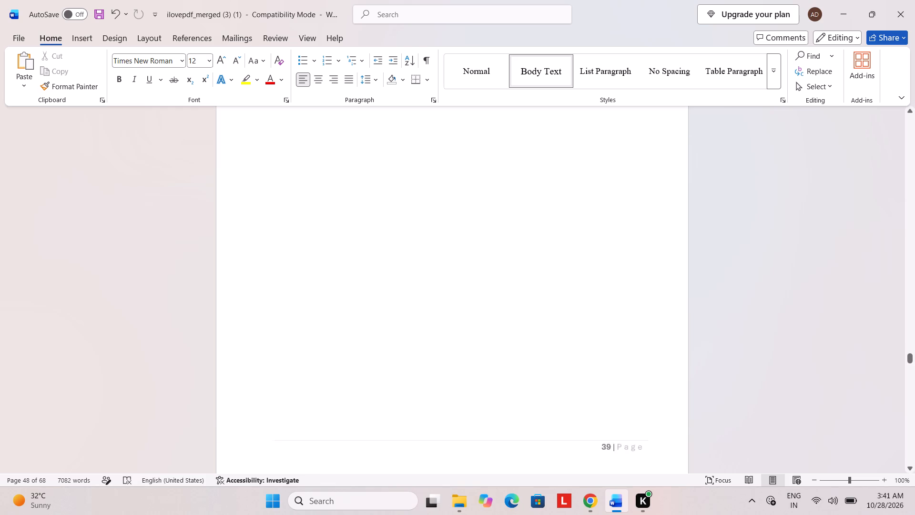
pyautogui.scroll(-2, 151, 377)
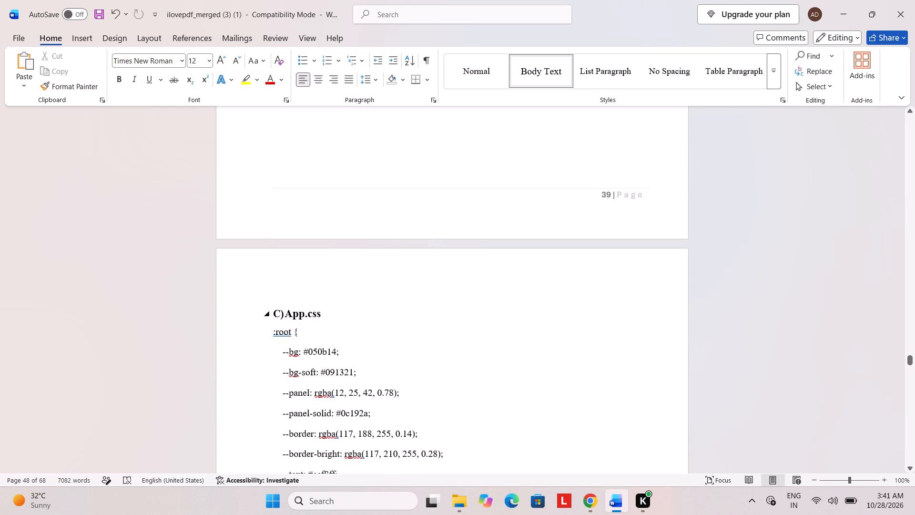
pyautogui.click(284, 309)
pyautogui.hotkey('ctrl', 'BackSpace')
pyautogui.press('space')
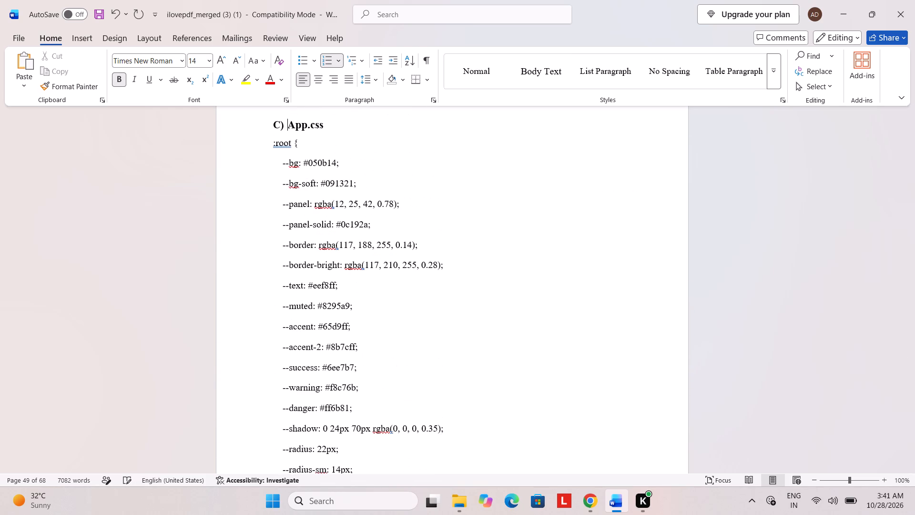
# Examine how the App.css listing runs across its pages up to the 6.3 Testing Strategy heading.
pyautogui.scroll(-1, 343, 327)
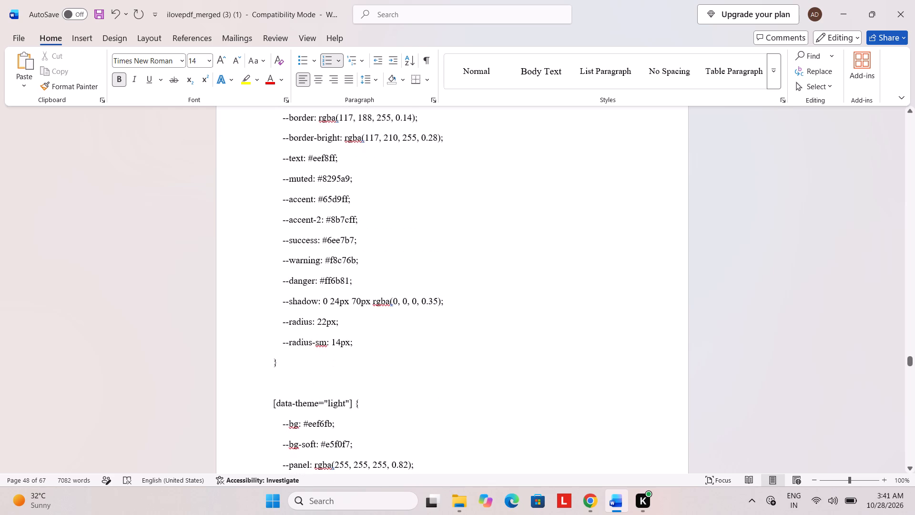
pyautogui.scroll(-4, 372, 322)
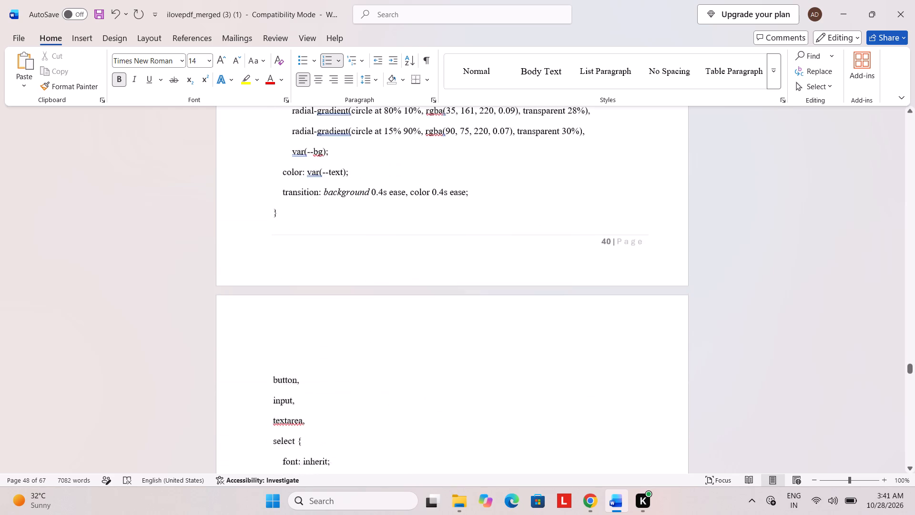
pyautogui.scroll(-6, 372, 322)
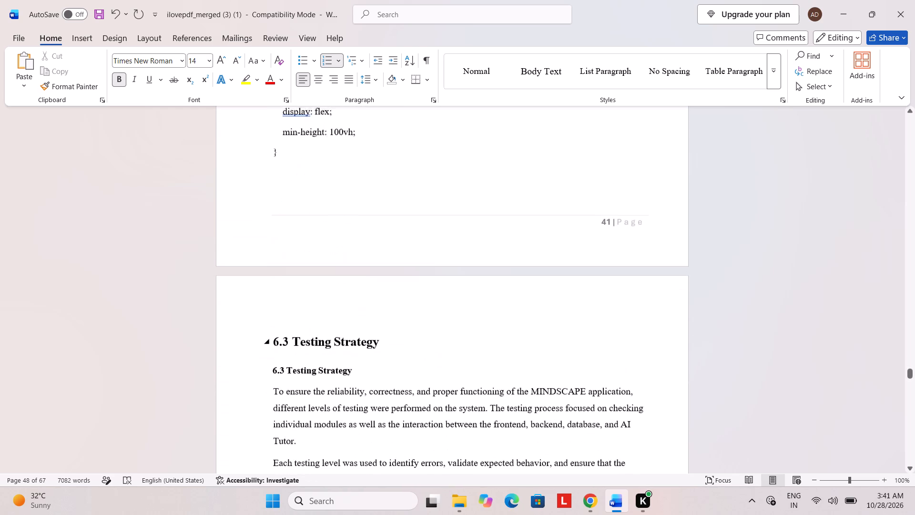
pyautogui.scroll(-1, 372, 322)
# Delete the last page of the App.css listing, from the "button, input, textarea, select" rule through the .app-shell rule.
pyautogui.scroll(4, 372, 322)
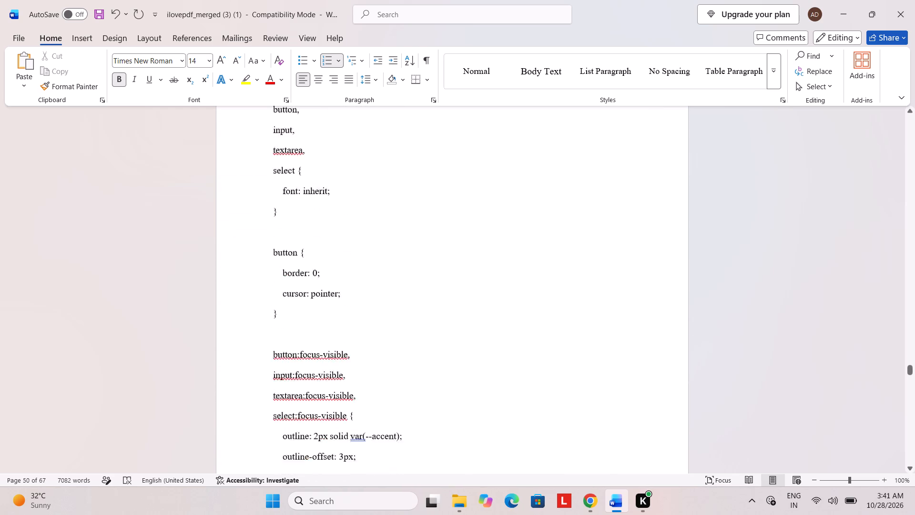
pyautogui.scroll(1, 372, 322)
pyautogui.scroll(1, 273, 166)
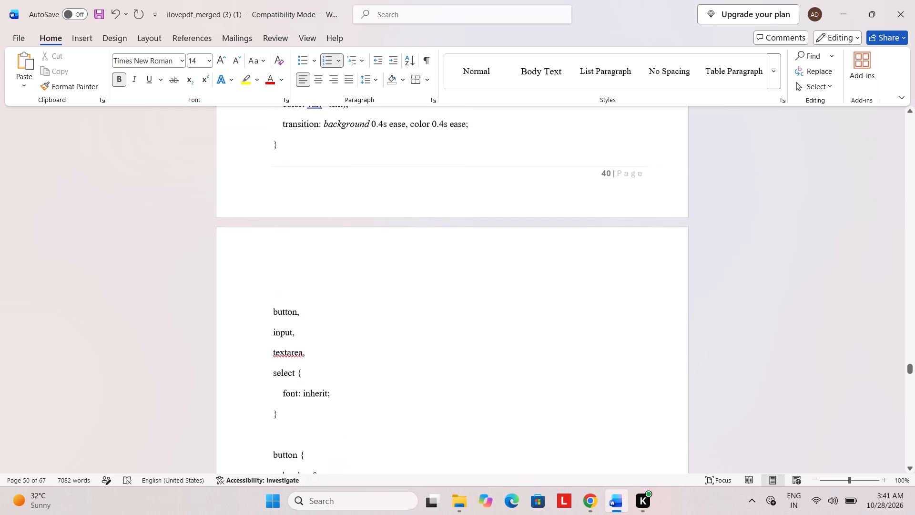
pyautogui.scroll(-1, 273, 166)
pyautogui.moveTo(272, 152); pyautogui.dragTo(317, 299)
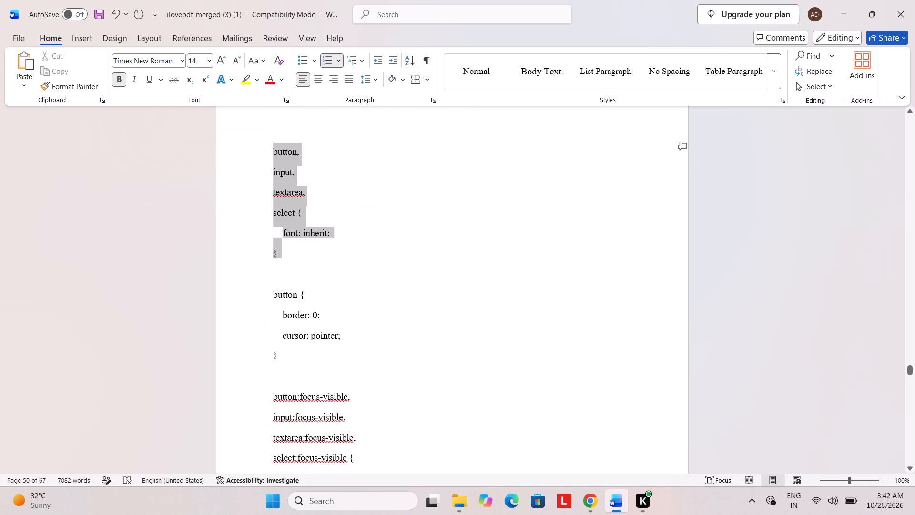
pyautogui.moveTo(317, 299); pyautogui.dragTo(345, 219)
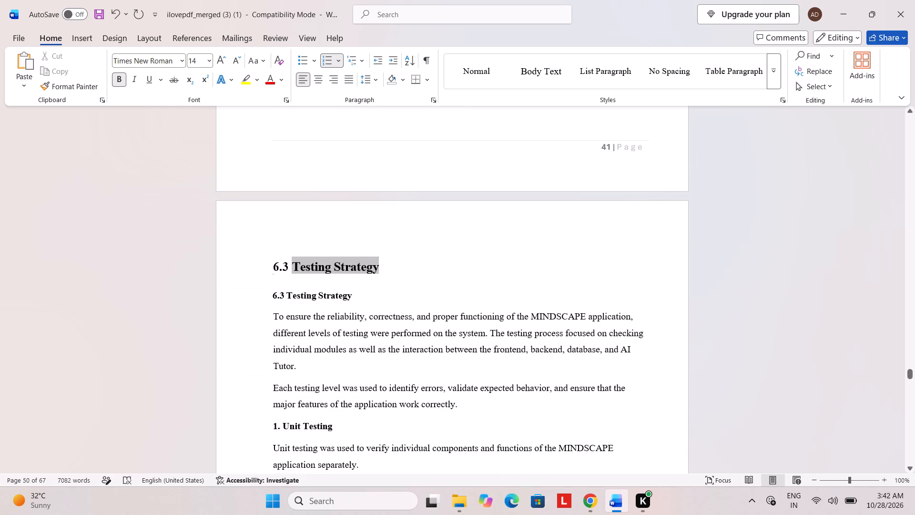
pyautogui.moveTo(345, 219); pyautogui.dragTo(336, 156)
pyautogui.scroll(2, 336, 156)
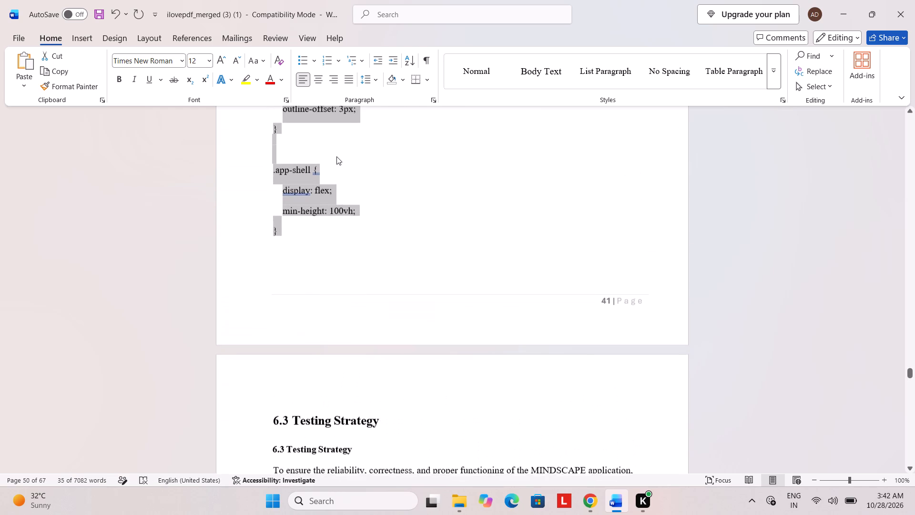
pyautogui.press('BackSpace')
# Remove the blank page 41 before the 6.3 Testing Strategy heading.
pyautogui.scroll(1, 336, 156)
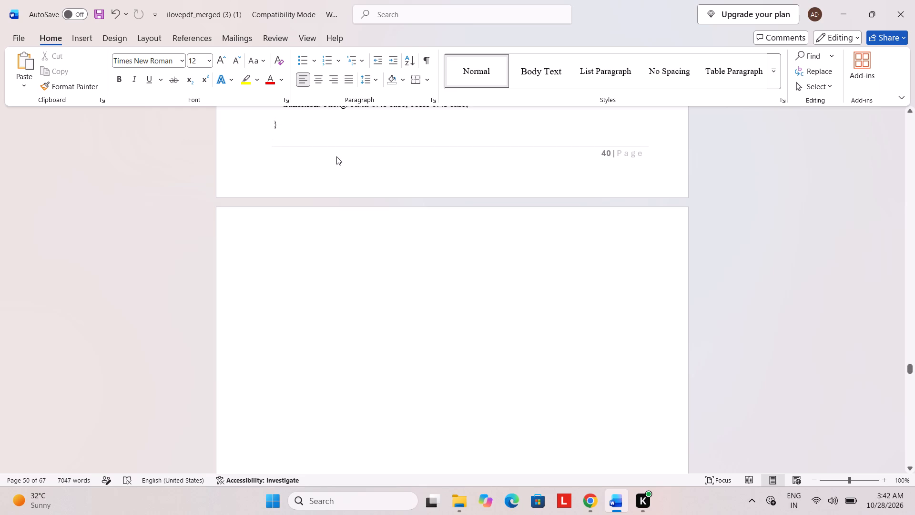
pyautogui.scroll(-5, 336, 156)
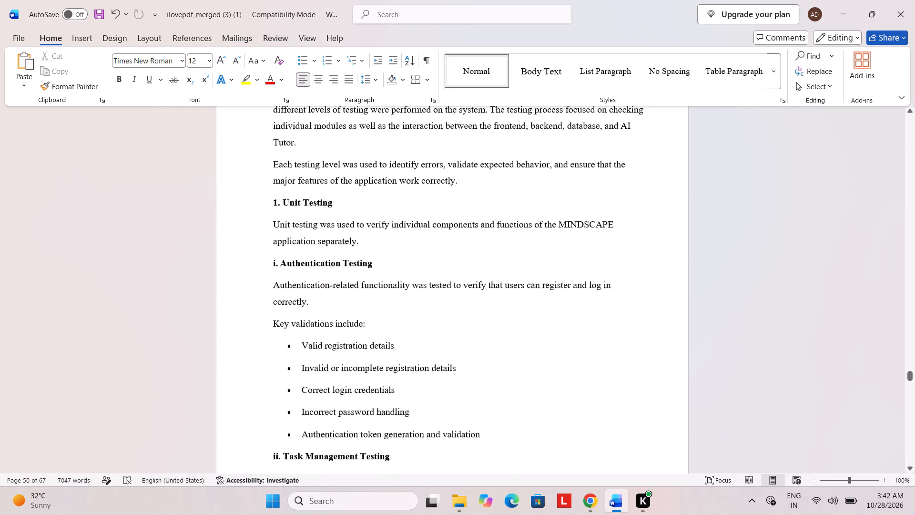
pyautogui.scroll(2, 297, 215)
pyautogui.click(272, 219)
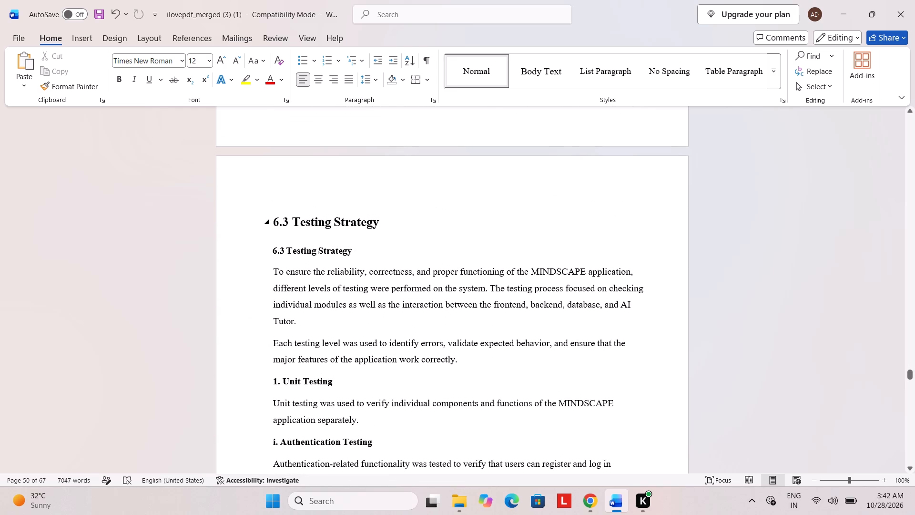
pyautogui.press('Left')
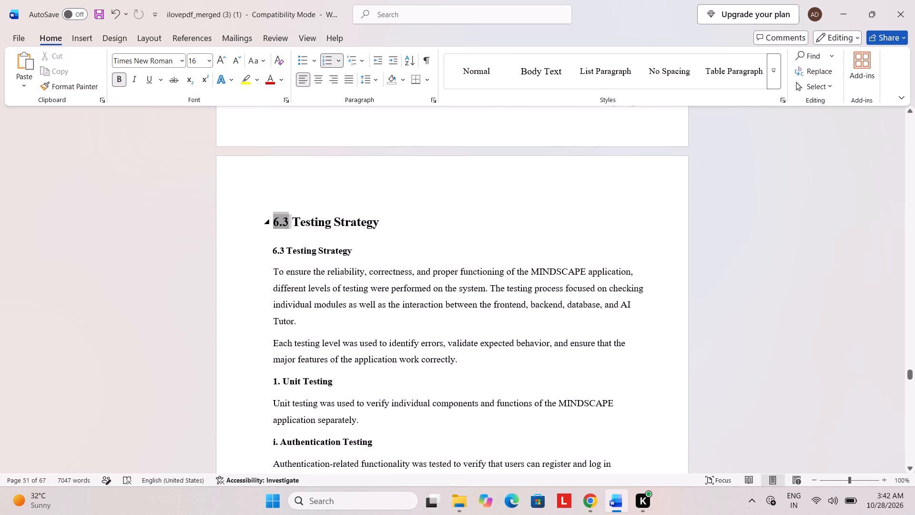
pyautogui.press('Left')
pyautogui.press('Right')
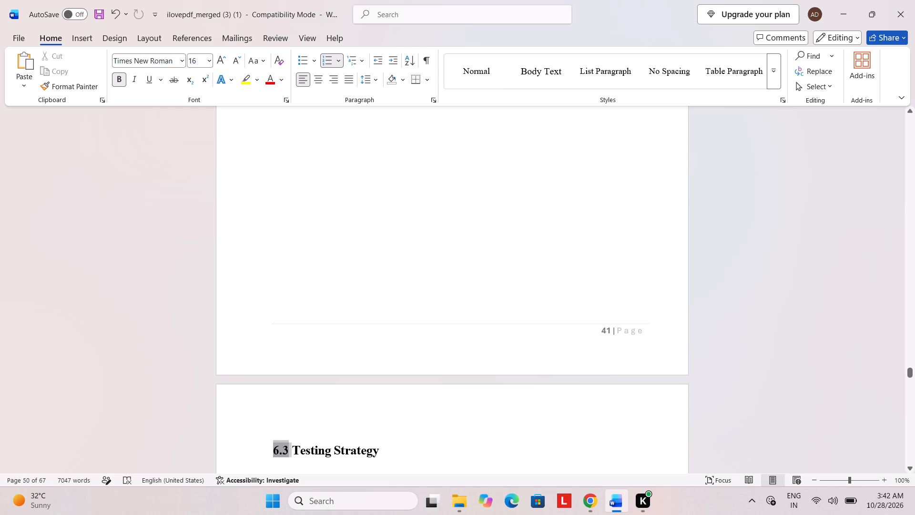
pyautogui.press('Right')
pyautogui.hotkey('ctrl', 'BackSpace')
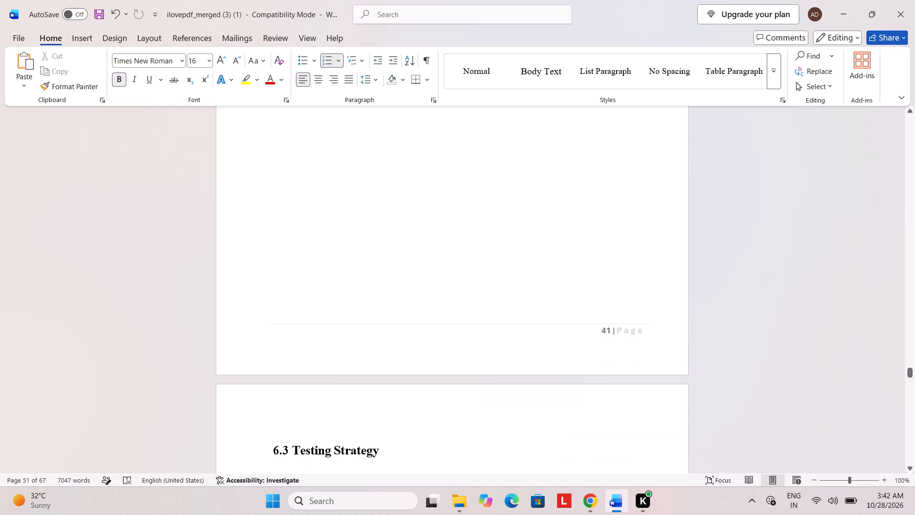
# Examine the layout of the testing sections and test case tables through to the 6.5 Output section.
pyautogui.scroll(-1, 272, 219)
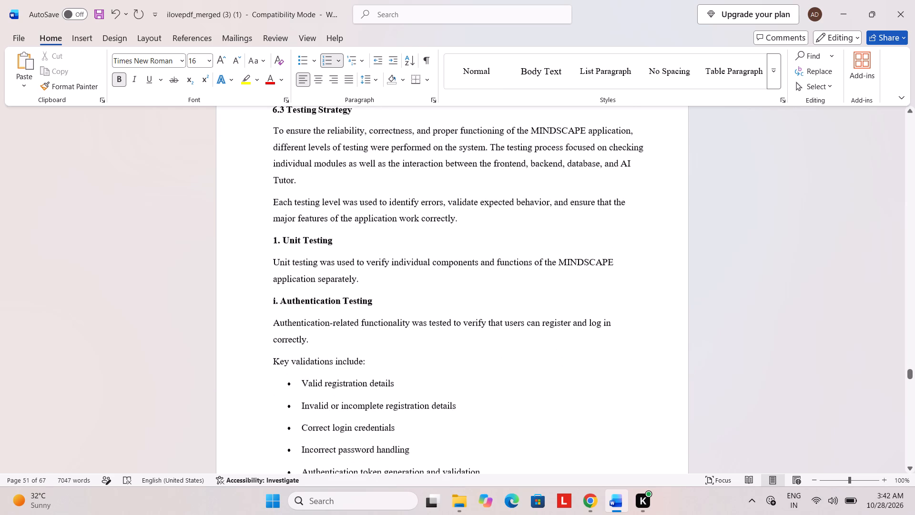
pyautogui.scroll(-3, 272, 219)
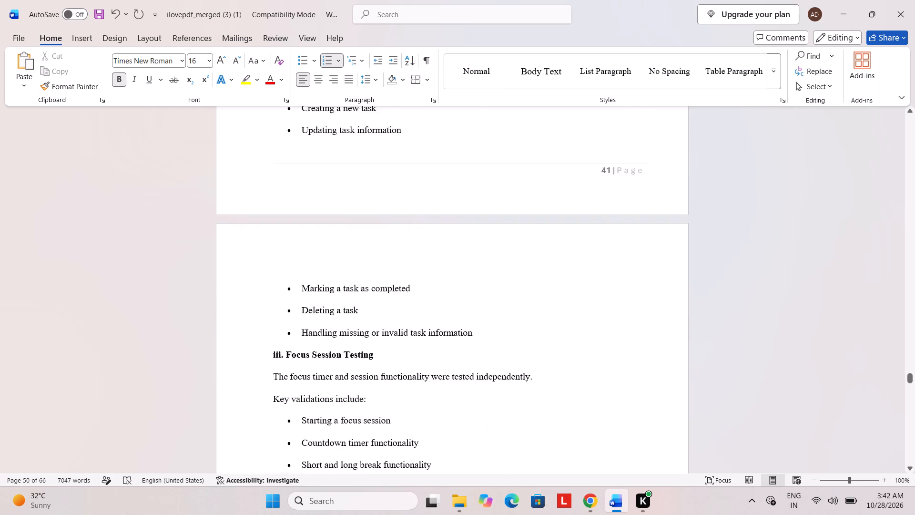
pyautogui.scroll(-4, 272, 219)
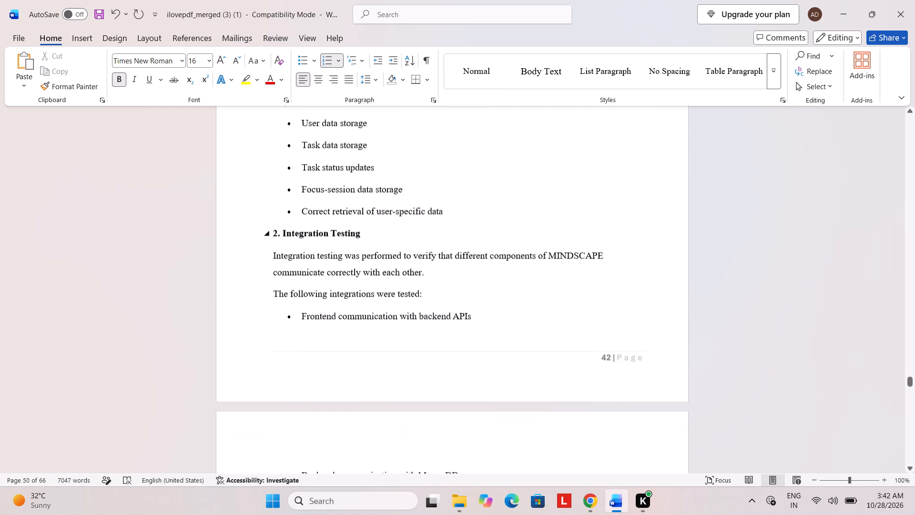
pyautogui.scroll(-4, 272, 219)
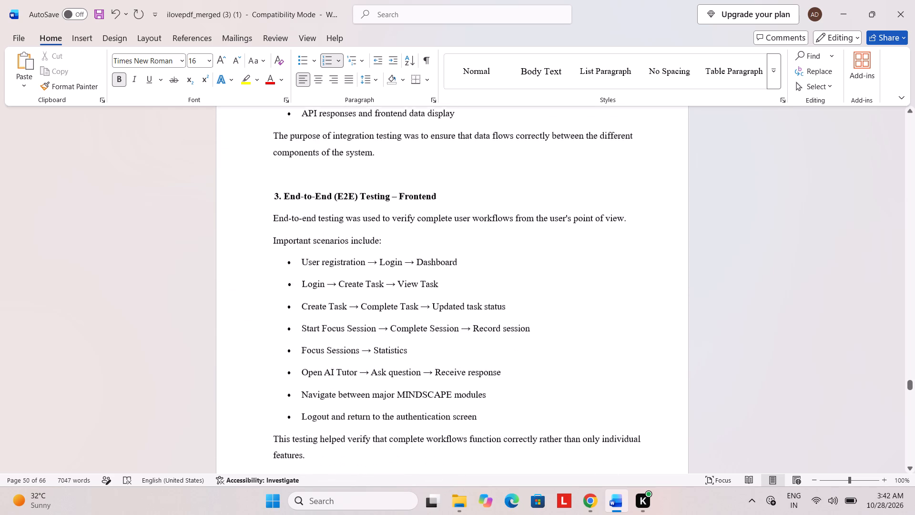
pyautogui.scroll(-8, 272, 219)
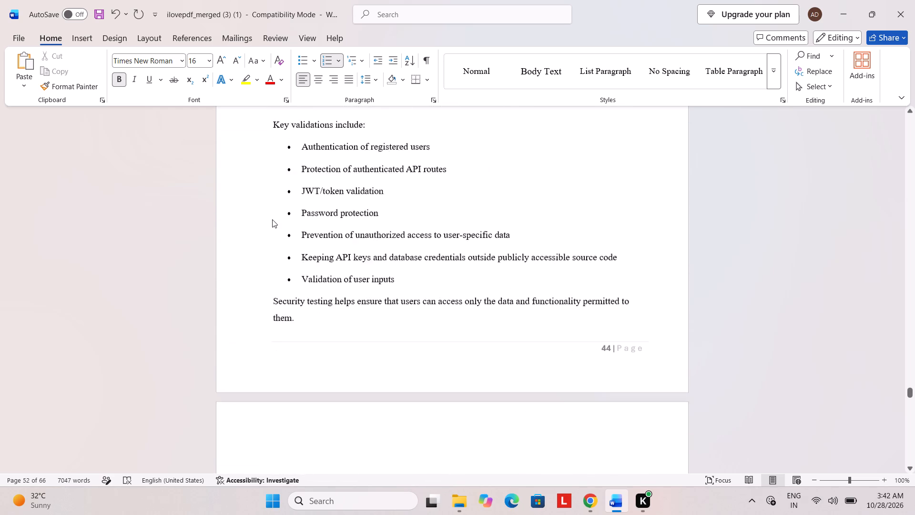
pyautogui.scroll(-4, 272, 219)
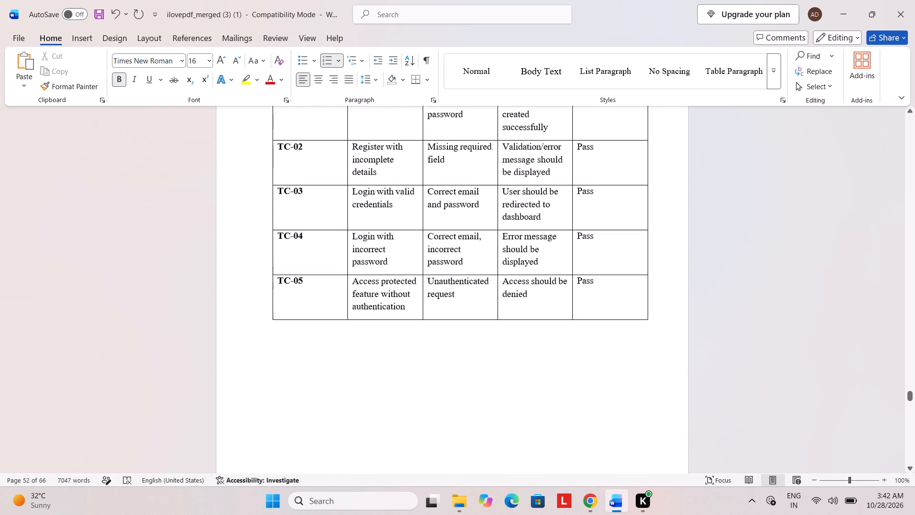
pyautogui.scroll(-3, 272, 219)
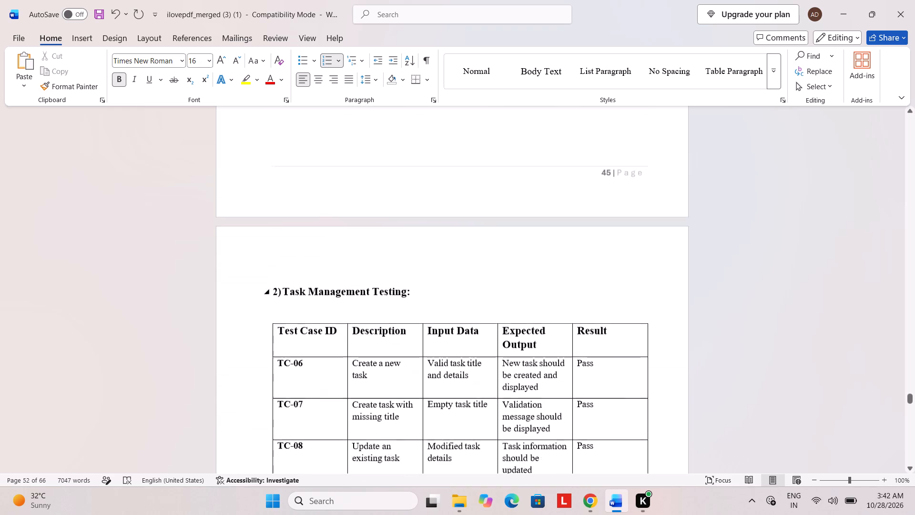
pyautogui.scroll(-6, 272, 219)
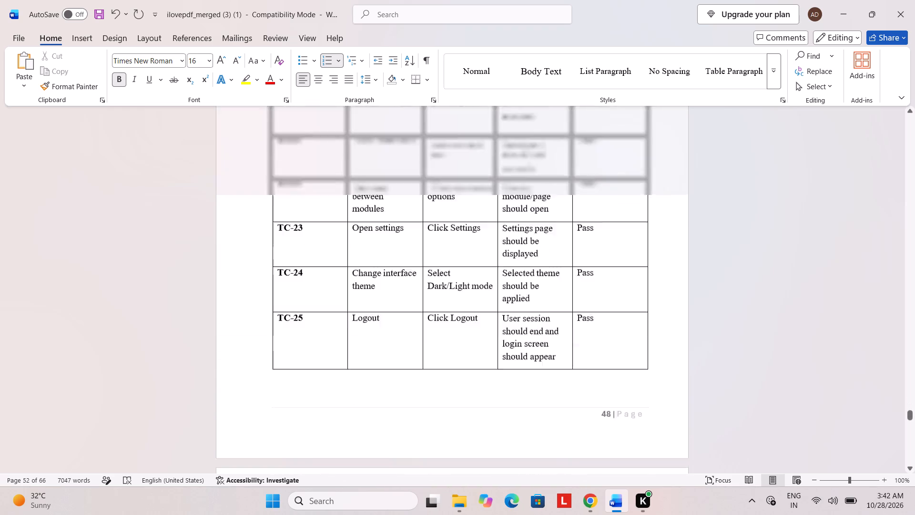
pyautogui.scroll(-1, 272, 219)
# Add the caption "Fig 6.5.1 Mindscape Dashboard" on a new line below the MINDSCAPE Dashboard screenshot in section 6.5.
pyautogui.scroll(1, 272, 219)
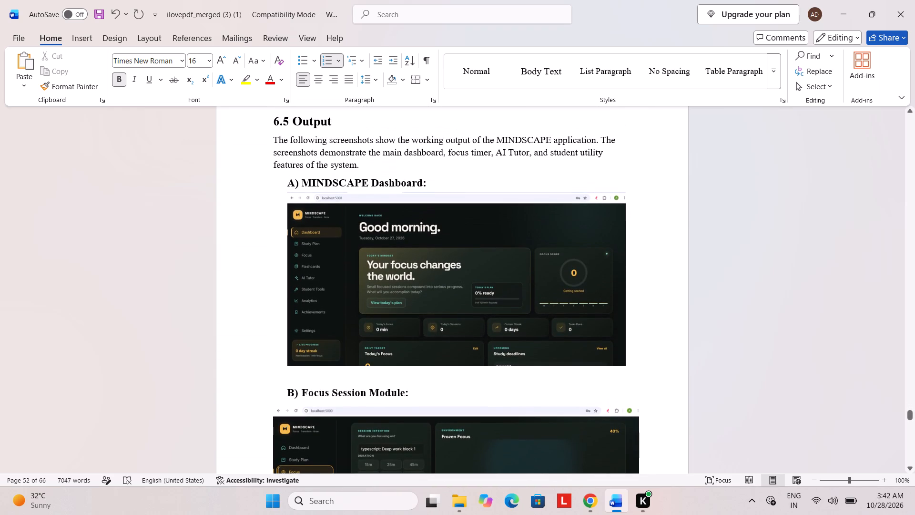
pyautogui.click(628, 364)
pyautogui.press('Return')
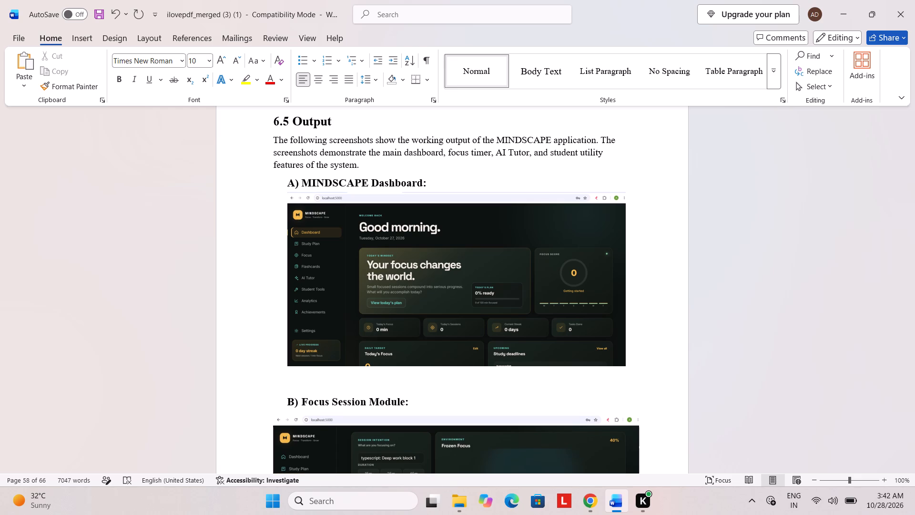
pyautogui.hotkey('shift', 'f')
pyautogui.write('ig')
pyautogui.press('space')
pyautogui.press('6')
pyautogui.write('.5')
pyautogui.write('.1')
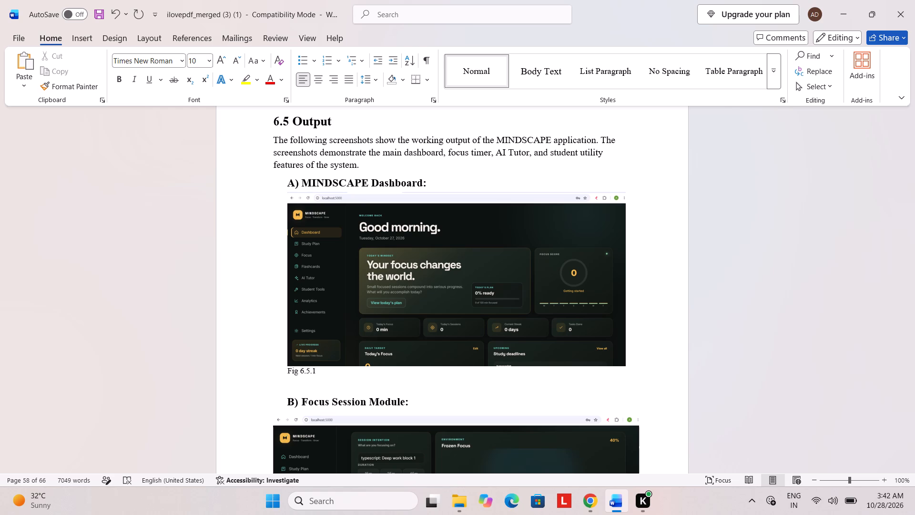
pyautogui.press('space')
pyautogui.hotkey('shift', 'm')
pyautogui.write('indscape')
pyautogui.press('space')
pyautogui.hotkey('shift', 'd')
pyautogui.write('ashboard')
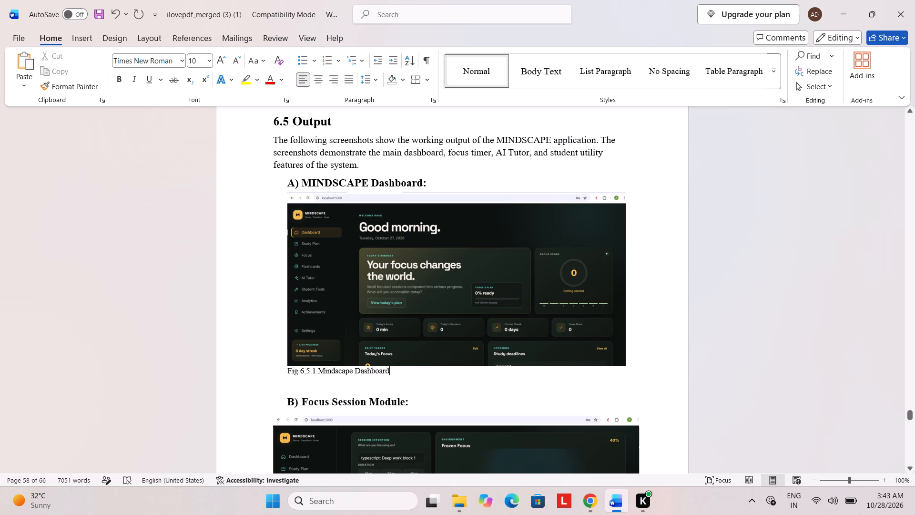
# Format the Fig 6.5.1 caption as bold, size 12 and centred.
pyautogui.moveTo(286, 371); pyautogui.dragTo(341, 380)
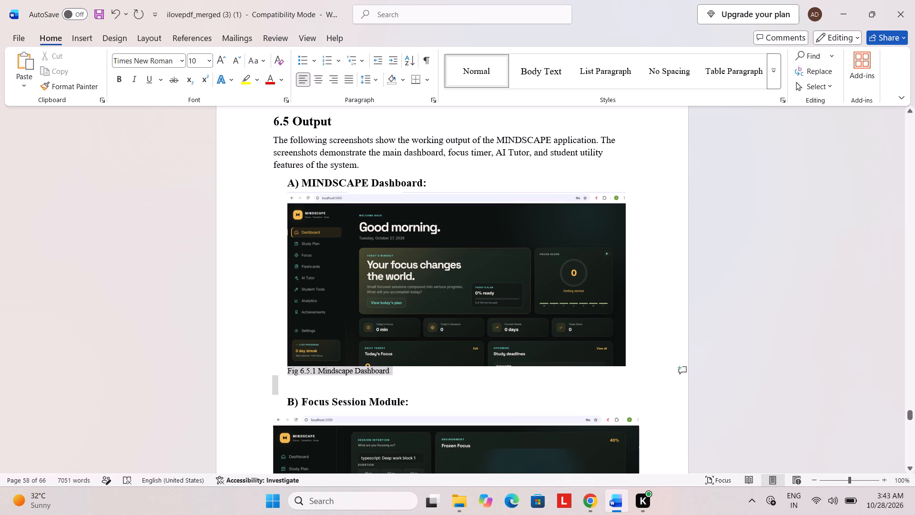
pyautogui.moveTo(341, 380); pyautogui.dragTo(389, 381)
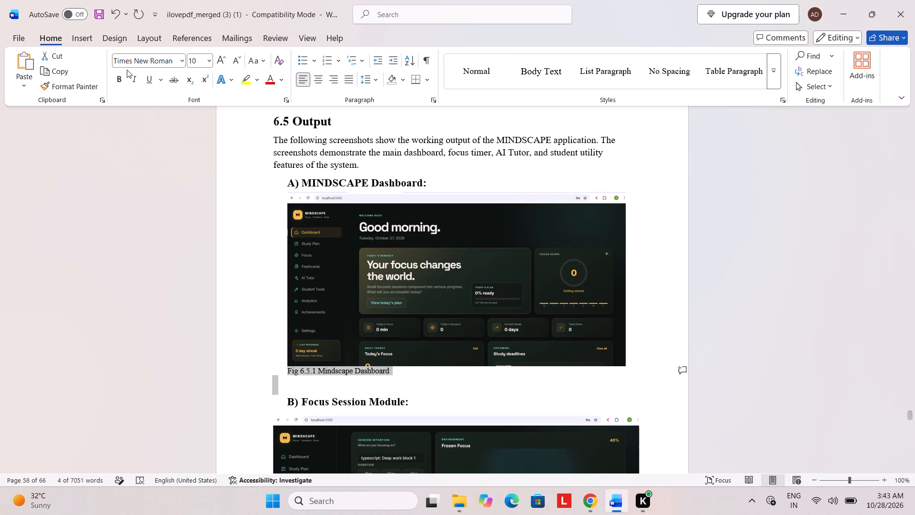
pyautogui.click(119, 76)
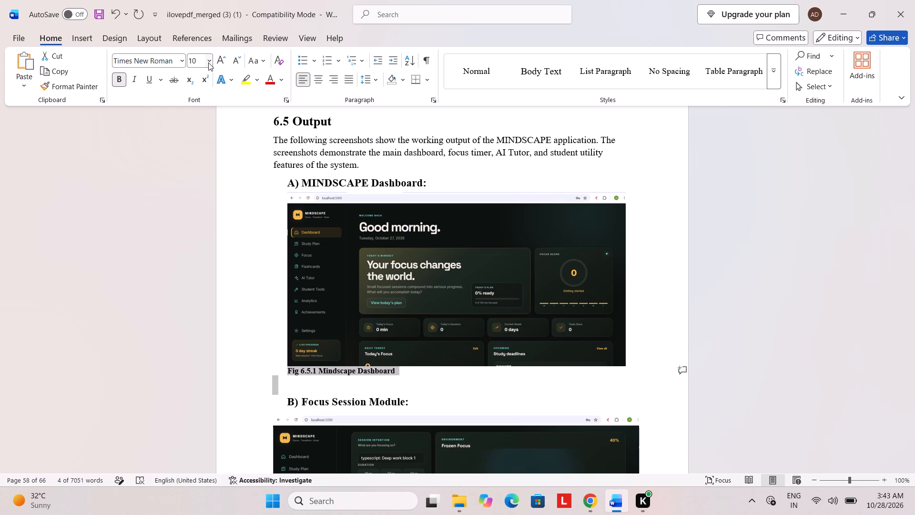
pyautogui.click(208, 62)
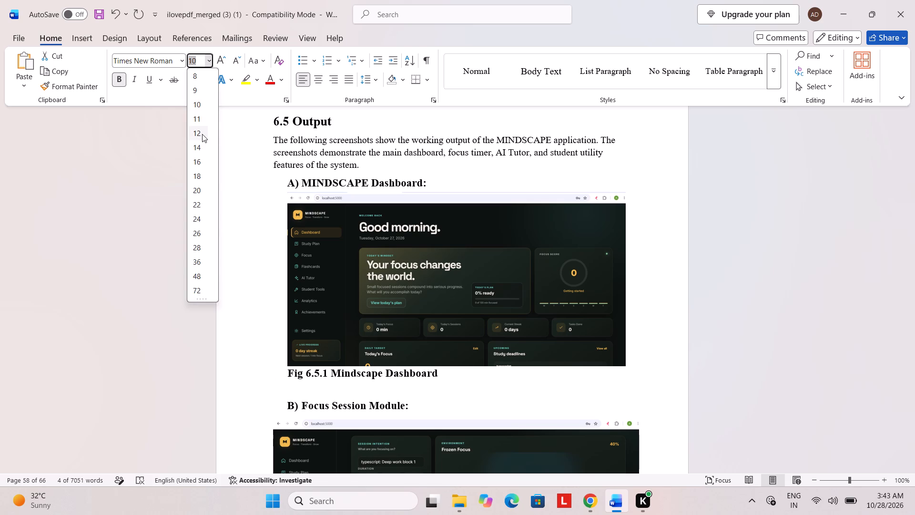
pyautogui.click(202, 133)
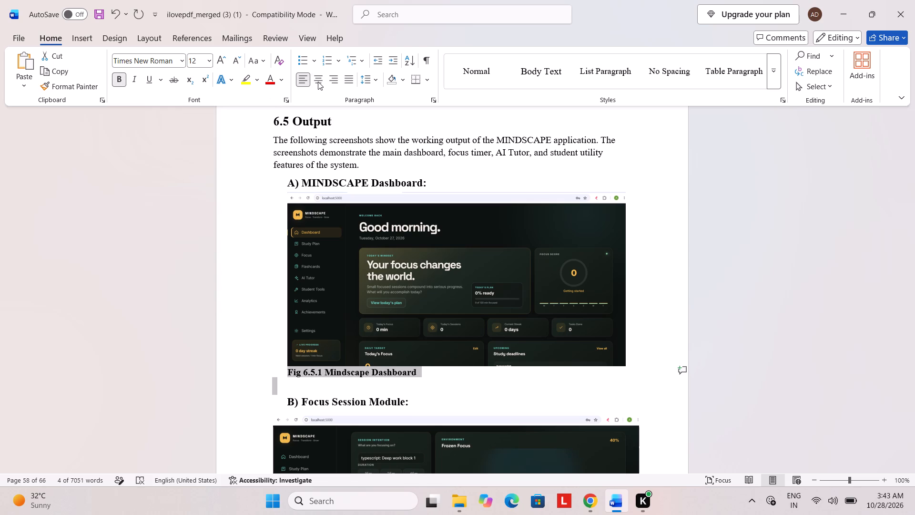
pyautogui.click(318, 82)
# Insert a line break in the small empty paragraph anchored at the Focus Session Module screenshot.
pyautogui.scroll(-1, 326, 200)
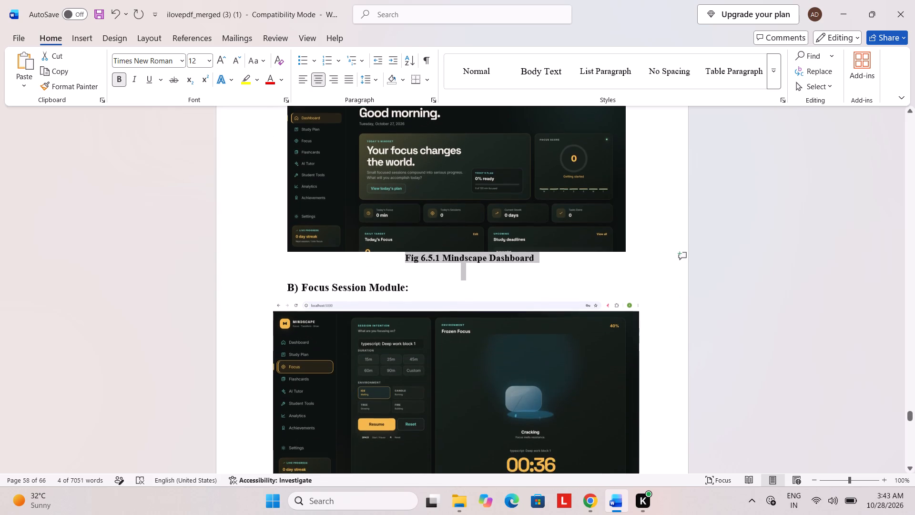
pyautogui.scroll(-1, 326, 200)
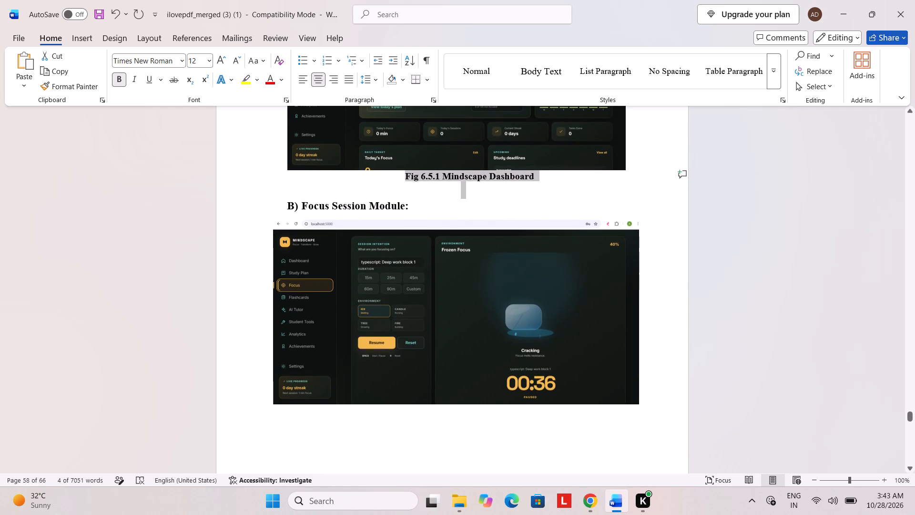
pyautogui.click(648, 402)
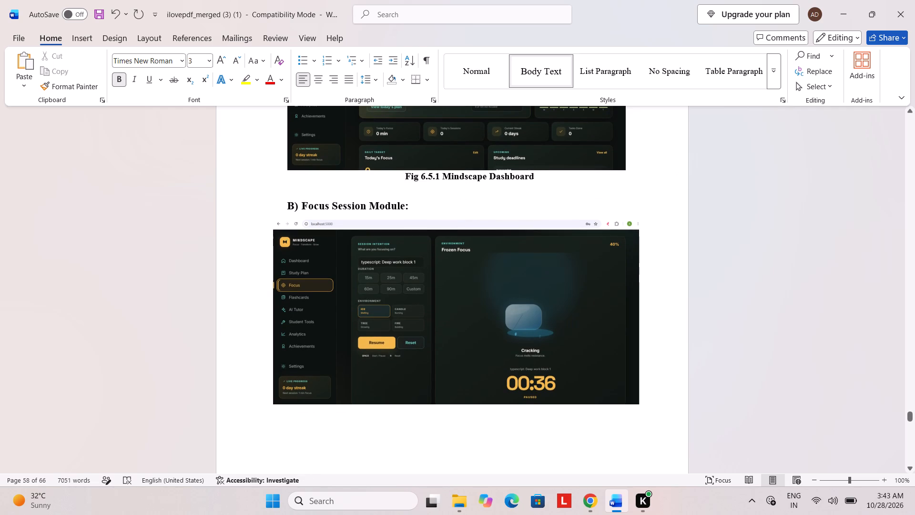
pyautogui.click(646, 402)
pyautogui.click(643, 401)
pyautogui.click(646, 402)
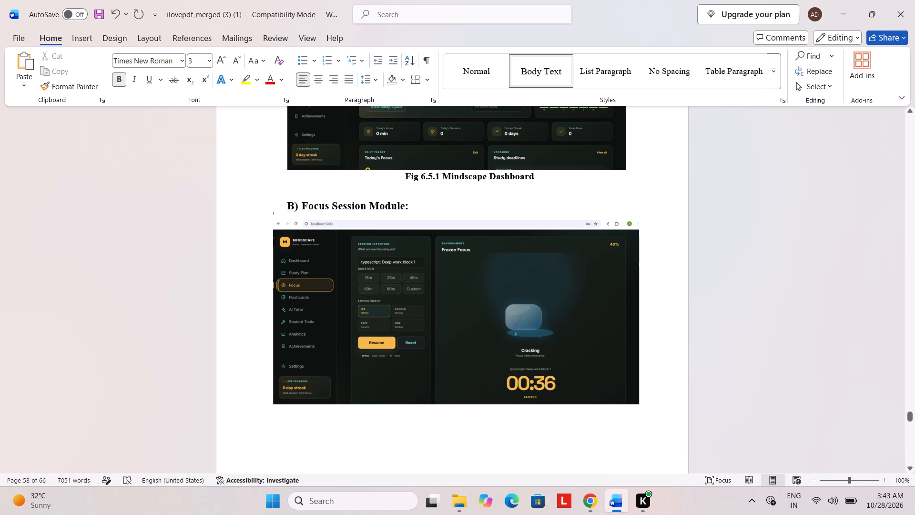
pyautogui.doubleClick(643, 397)
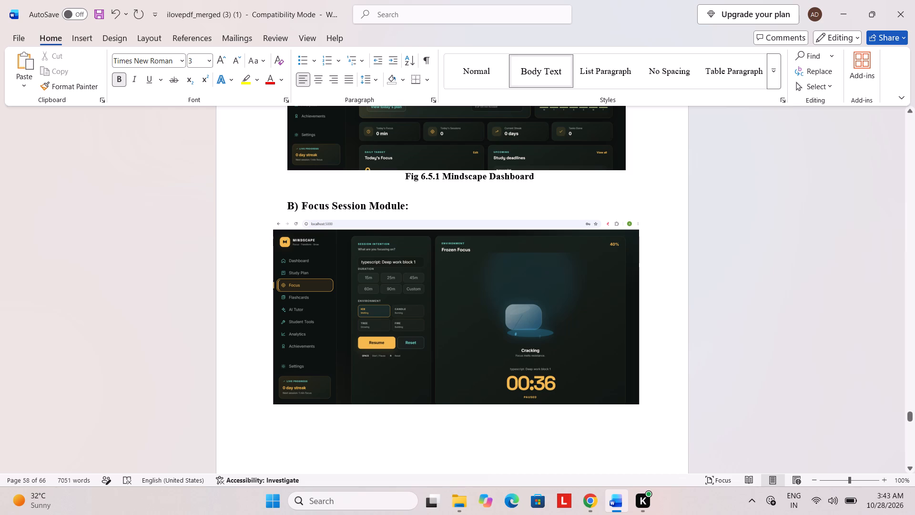
pyautogui.click(641, 402)
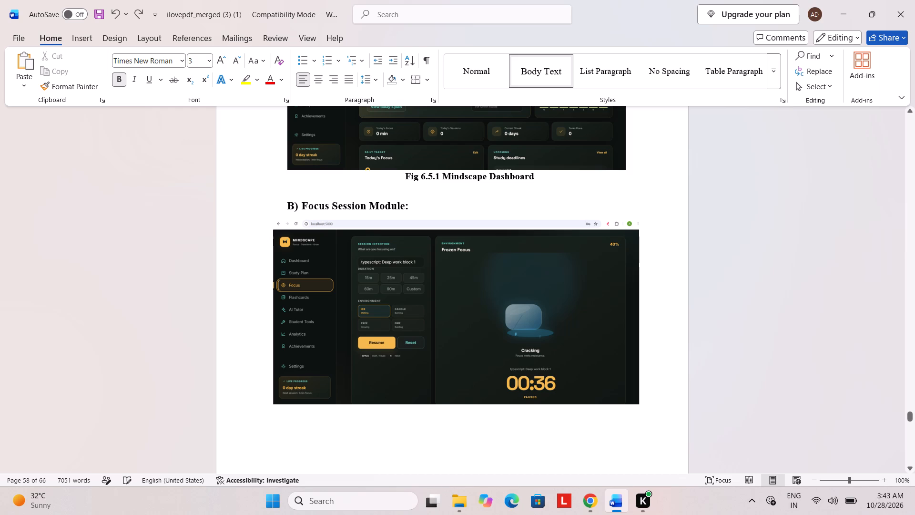
pyautogui.click(636, 402)
pyautogui.click(647, 401)
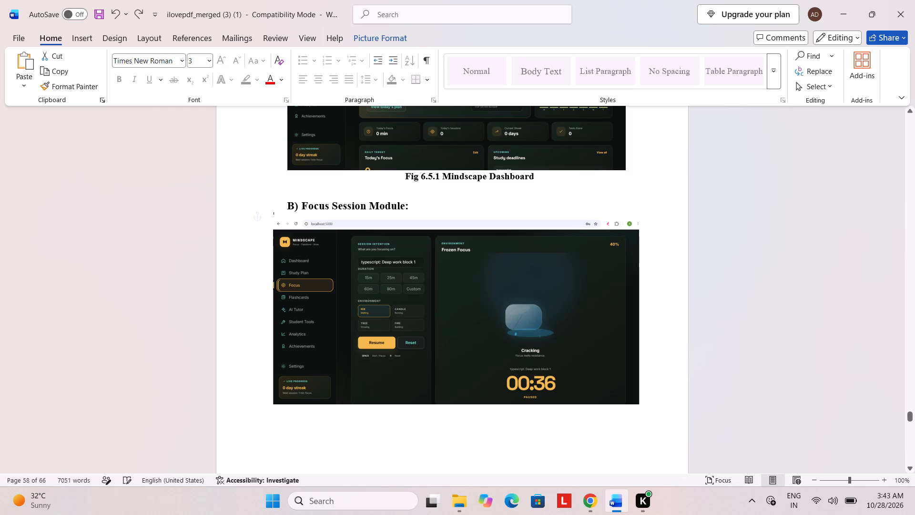
pyautogui.press('Return')
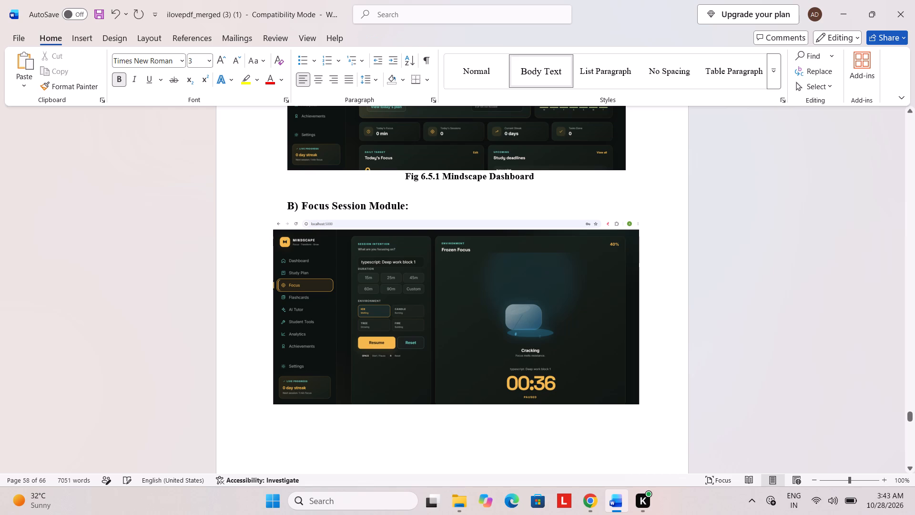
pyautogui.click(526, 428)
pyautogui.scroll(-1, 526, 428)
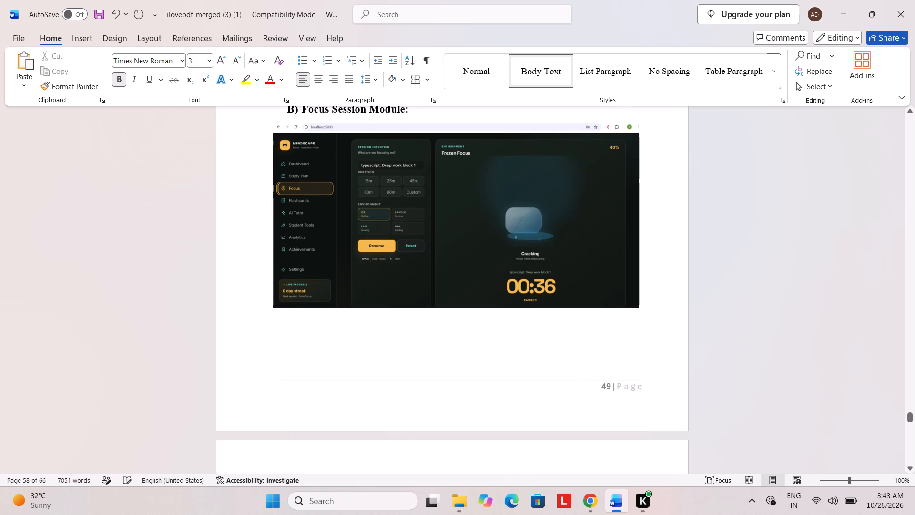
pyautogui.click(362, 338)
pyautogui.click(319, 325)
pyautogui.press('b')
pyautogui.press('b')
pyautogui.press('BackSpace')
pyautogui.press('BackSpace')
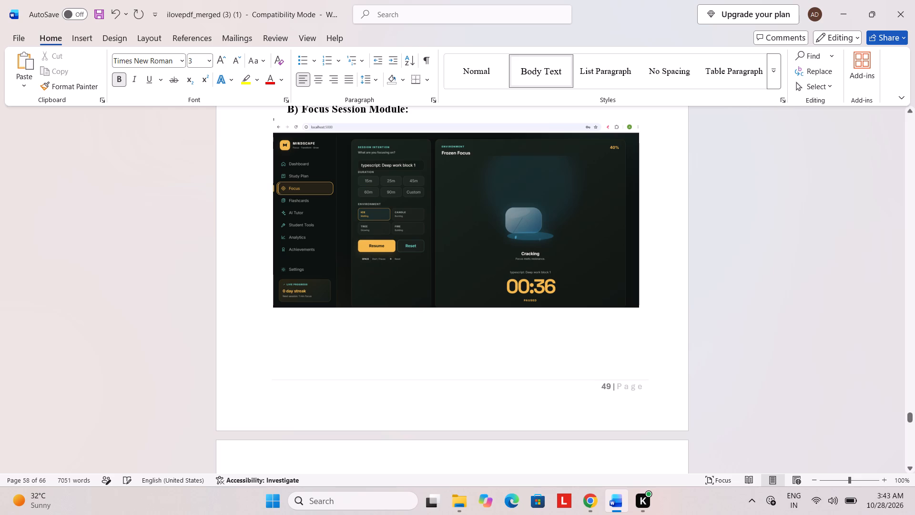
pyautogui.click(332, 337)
# Add the size 12 caption "Fig 6.5.2 Focus session" on a new line below the Focus Session Module screenshot.
pyautogui.click(651, 304)
pyautogui.press('Return')
pyautogui.press('Return')
pyautogui.press('Return')
pyautogui.click(292, 31)
pyautogui.click(50, 40)
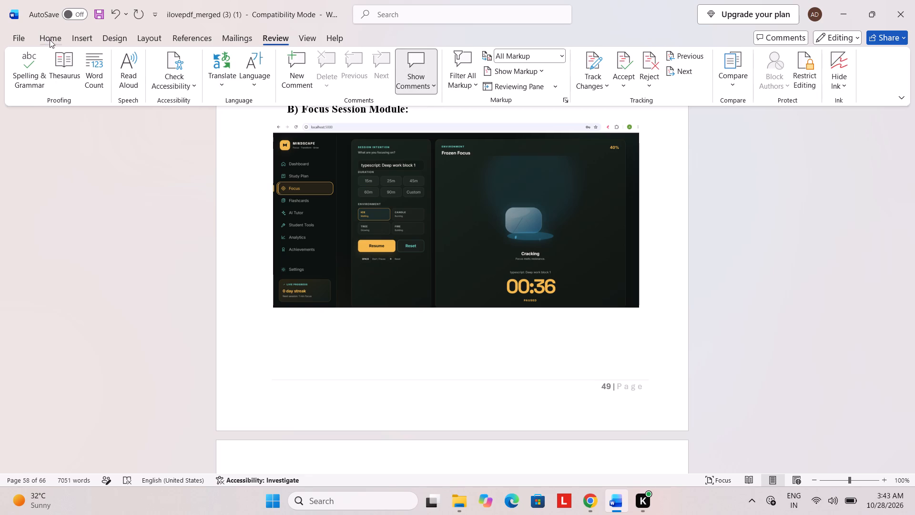
pyautogui.click(206, 64)
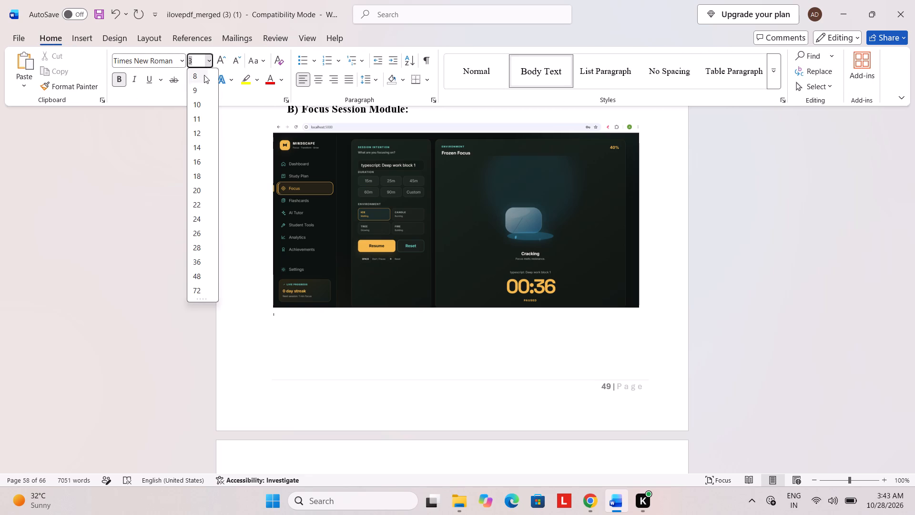
pyautogui.click(202, 132)
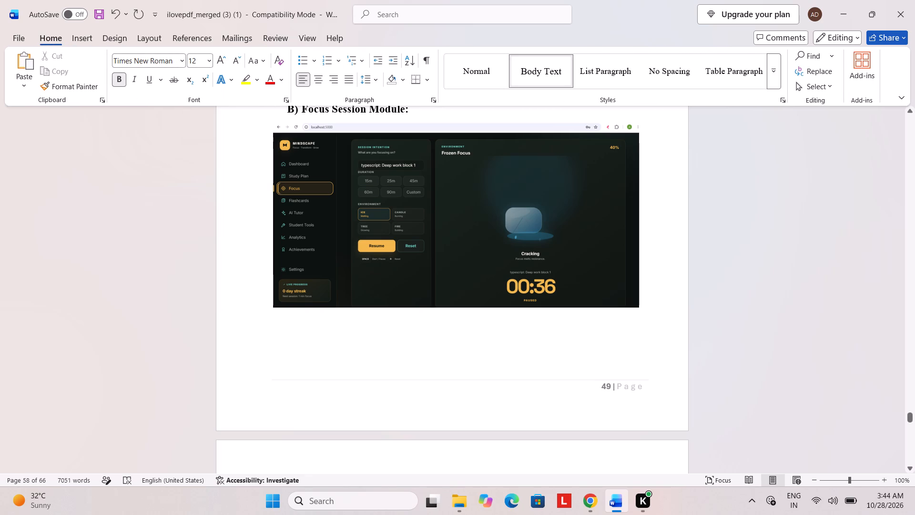
pyautogui.press('d')
pyautogui.press('BackSpace')
pyautogui.hotkey('shift', 'f')
pyautogui.write('ig')
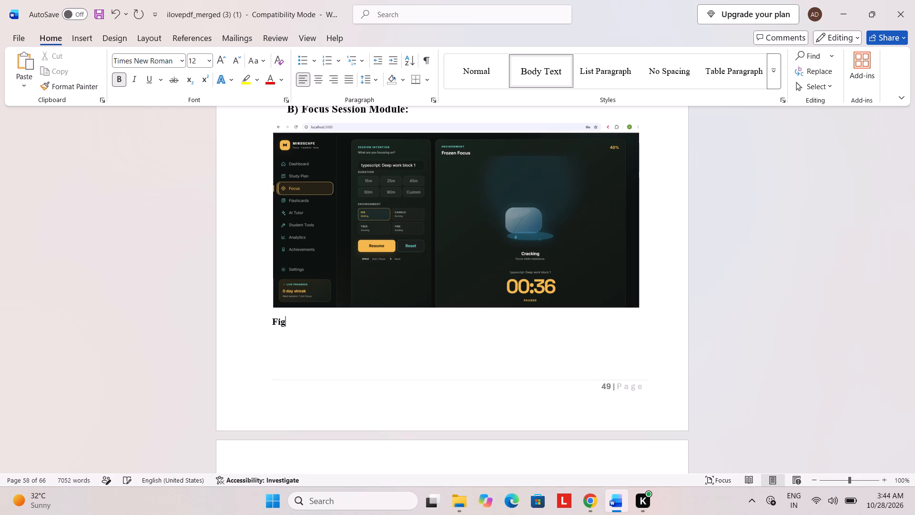
pyautogui.press('space')
pyautogui.write('5.')
pyautogui.press('BackSpace')
pyautogui.press('BackSpace')
pyautogui.write('6.5.')
pyautogui.press('2')
pyautogui.press('space')
pyautogui.hotkey('shift', 'f')
pyautogui.write('ocuss')
pyautogui.press('space')
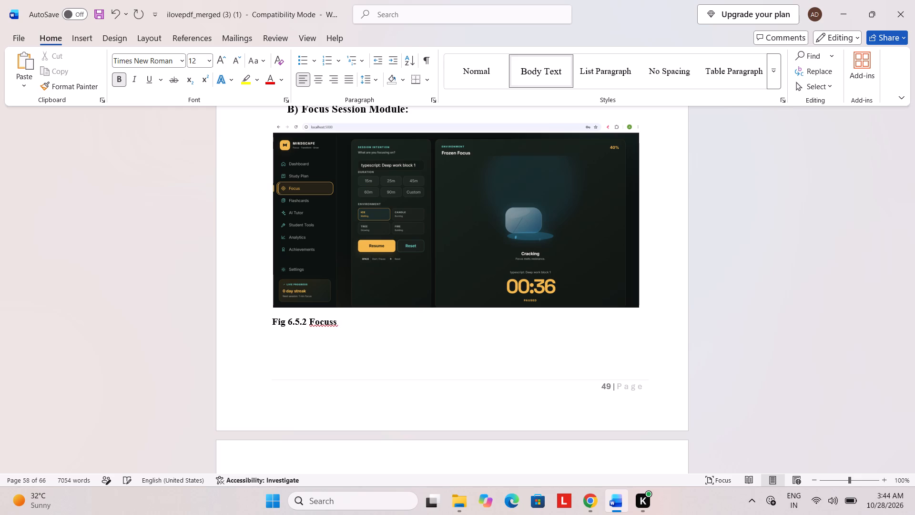
pyautogui.press('BackSpace')
pyautogui.press('BackSpace')
pyautogui.press('space')
pyautogui.write('session')
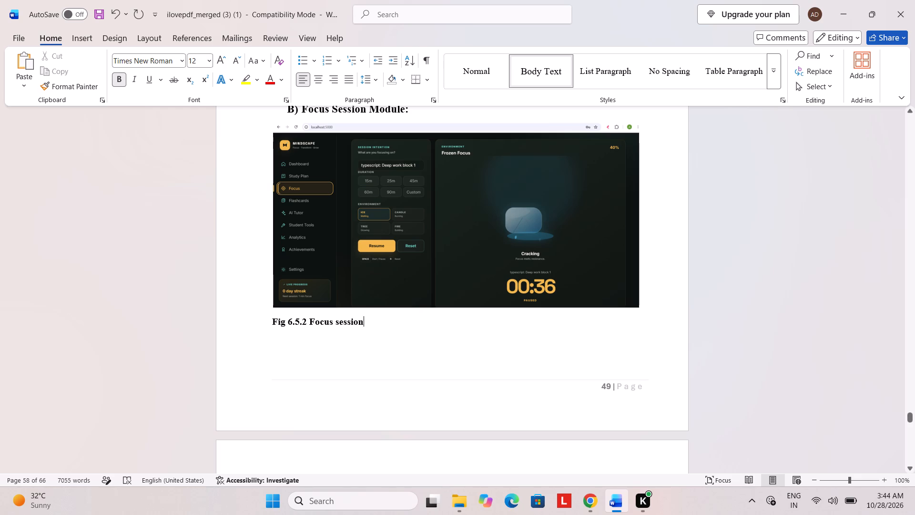
# Centre the Fig 6.5.2 caption below the Focus Session Module screenshot.
pyautogui.moveTo(268, 318); pyautogui.dragTo(416, 334)
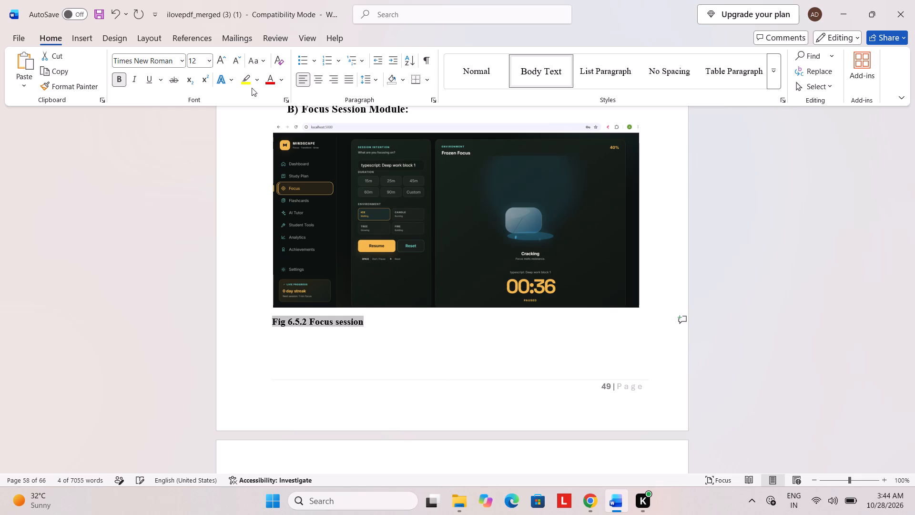
pyautogui.click(320, 71)
pyautogui.click(319, 80)
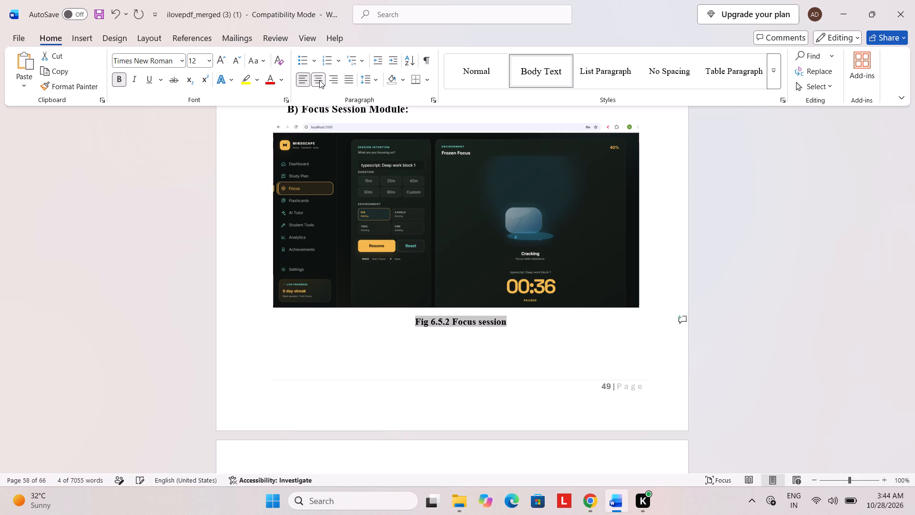
pyautogui.click(242, 261)
# Insert a line break in the small empty paragraph anchored at the AI Tutor Module screenshot.
pyautogui.scroll(-1, 242, 261)
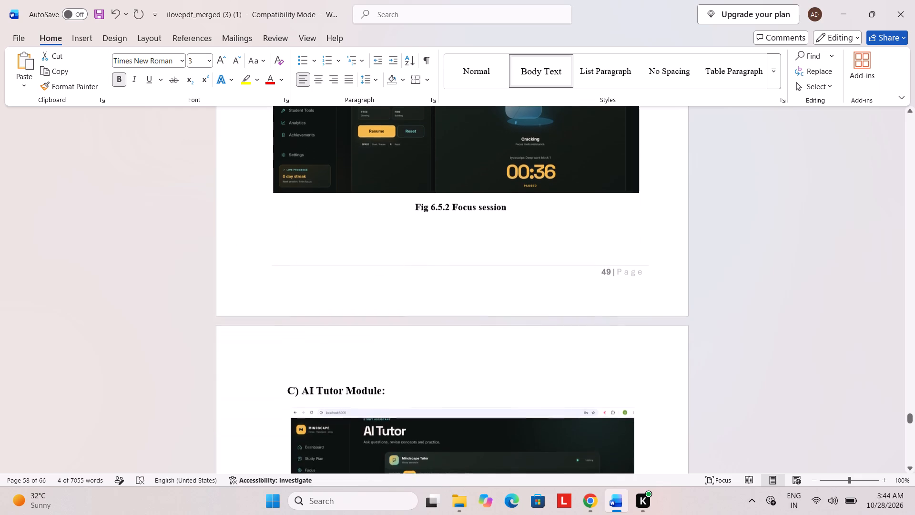
pyautogui.scroll(-2, 242, 261)
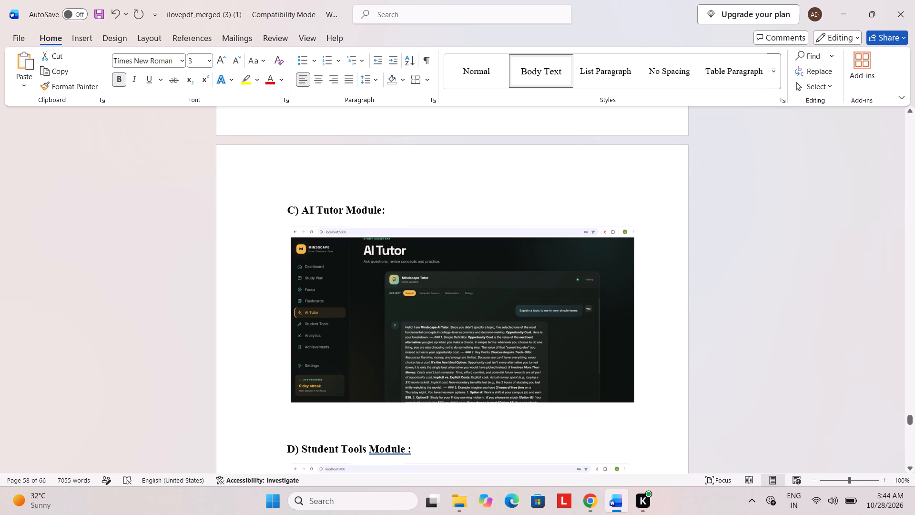
pyautogui.click(635, 400)
pyautogui.press('Return')
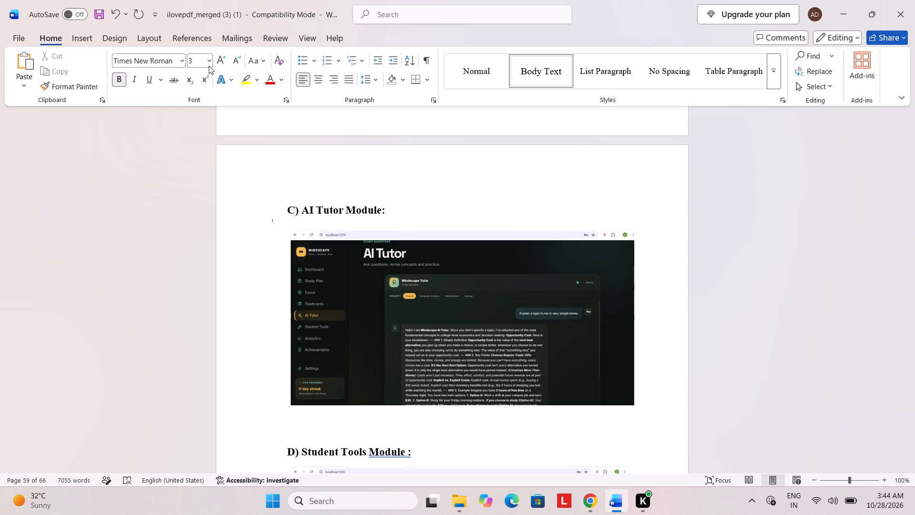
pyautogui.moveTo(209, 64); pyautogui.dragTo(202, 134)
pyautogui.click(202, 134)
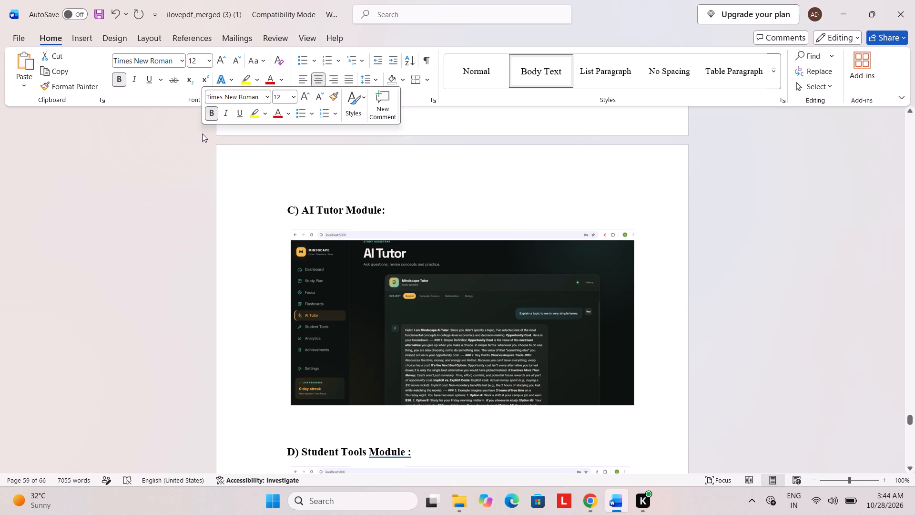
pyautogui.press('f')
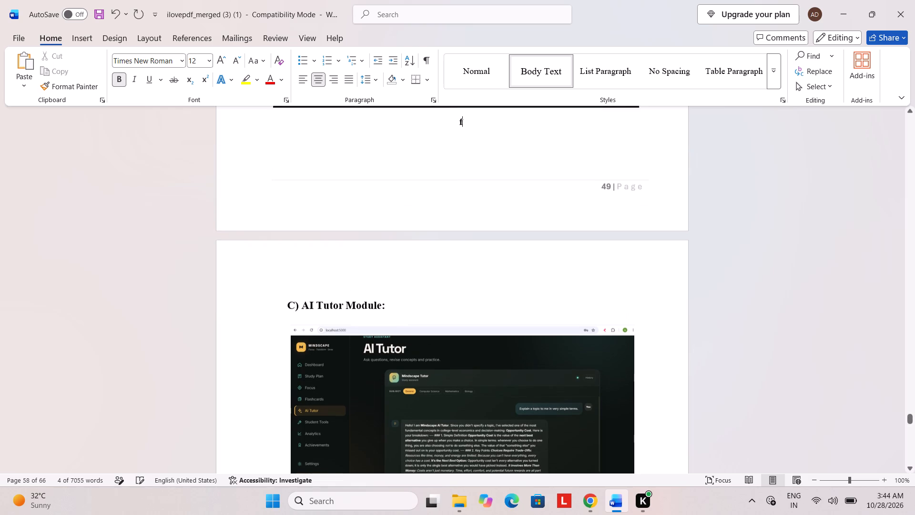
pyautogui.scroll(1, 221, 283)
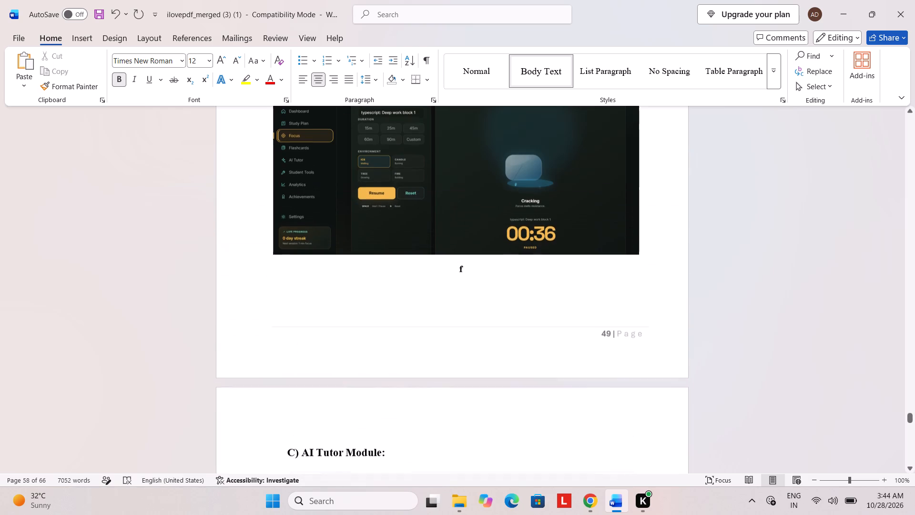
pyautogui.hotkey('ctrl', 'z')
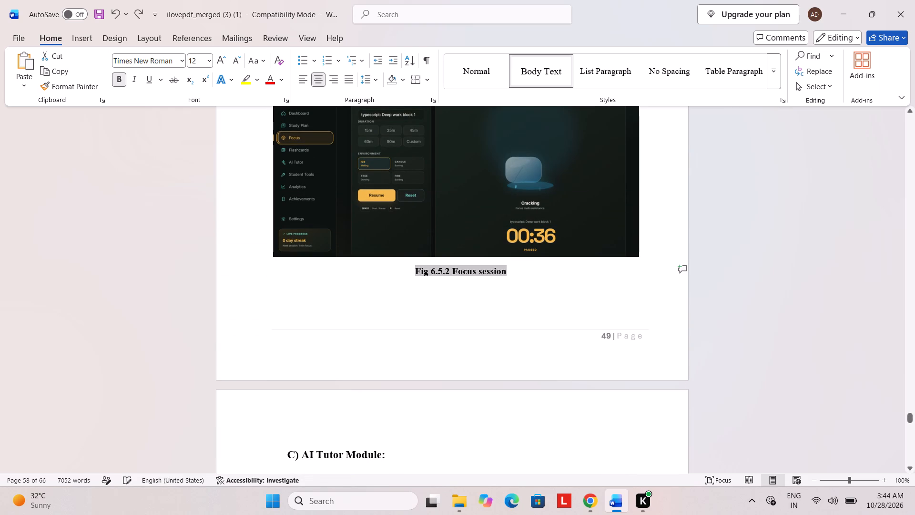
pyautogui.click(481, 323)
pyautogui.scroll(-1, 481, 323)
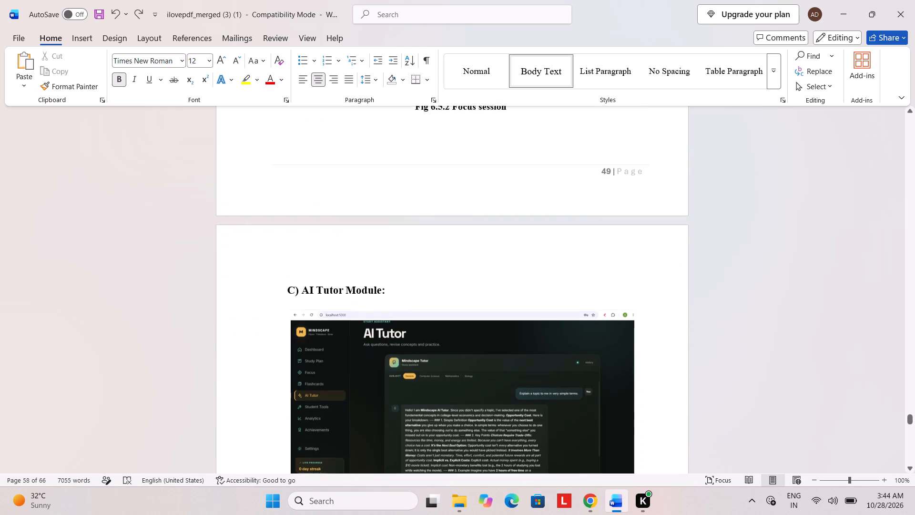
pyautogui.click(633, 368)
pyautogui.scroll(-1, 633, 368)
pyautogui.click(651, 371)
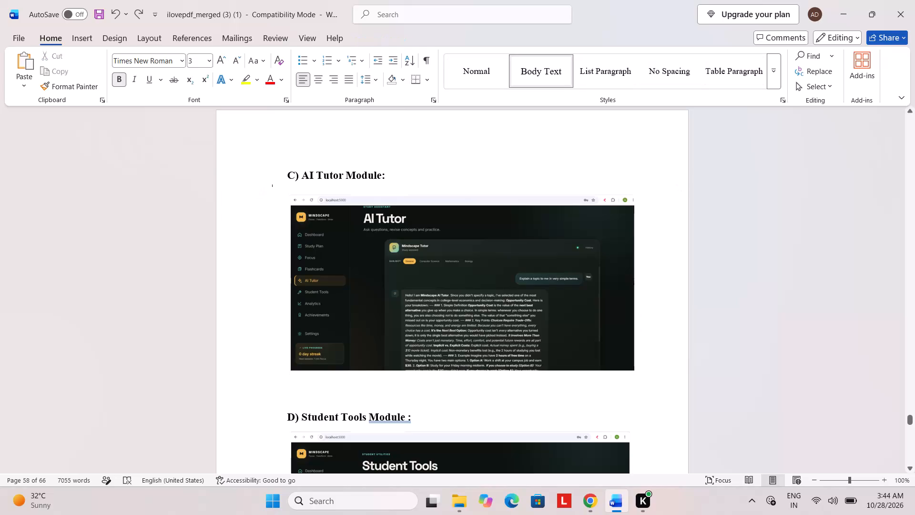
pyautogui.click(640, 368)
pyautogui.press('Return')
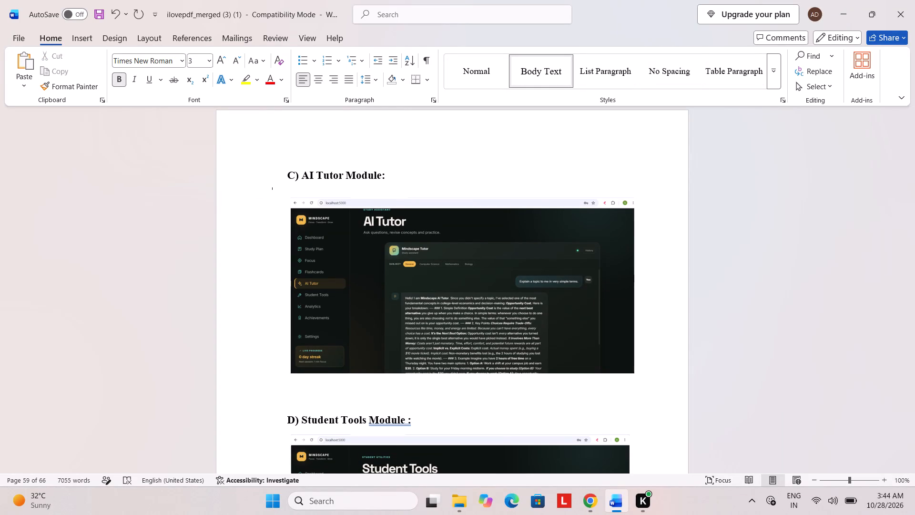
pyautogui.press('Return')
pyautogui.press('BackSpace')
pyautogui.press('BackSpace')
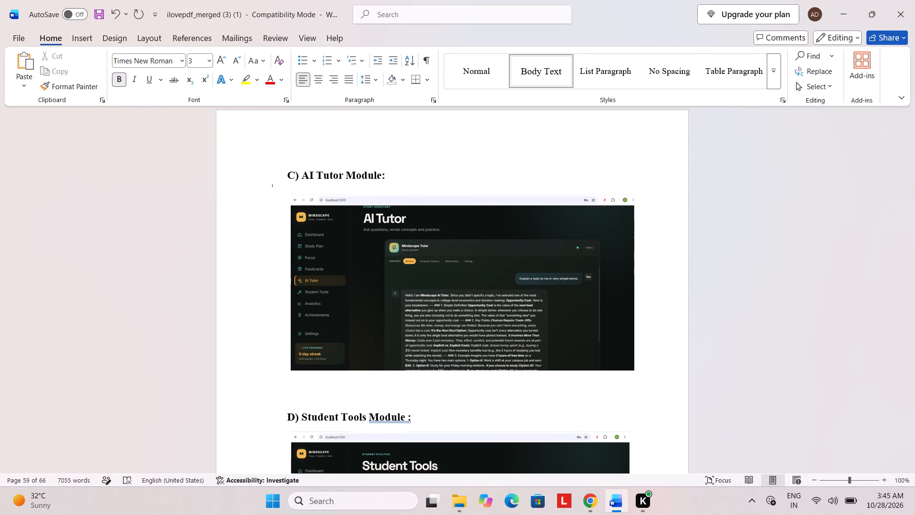
# Set the first empty line below the AI Tutor Module screenshot to font size 12.
pyautogui.press('Down')
pyautogui.moveTo(210, 60); pyautogui.dragTo(200, 131)
# Set the "AI Tutor Module:" heading text to font size 12.
pyautogui.click(200, 131)
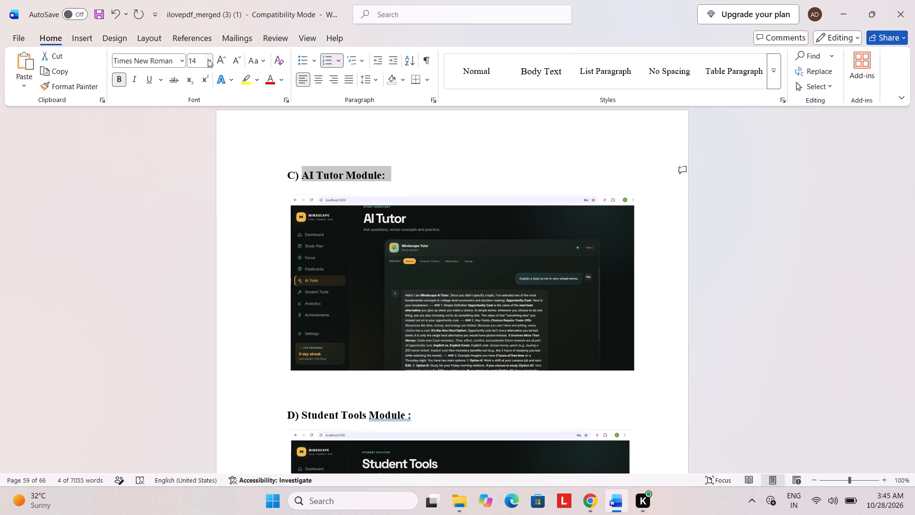
pyautogui.click(208, 59)
pyautogui.click(200, 133)
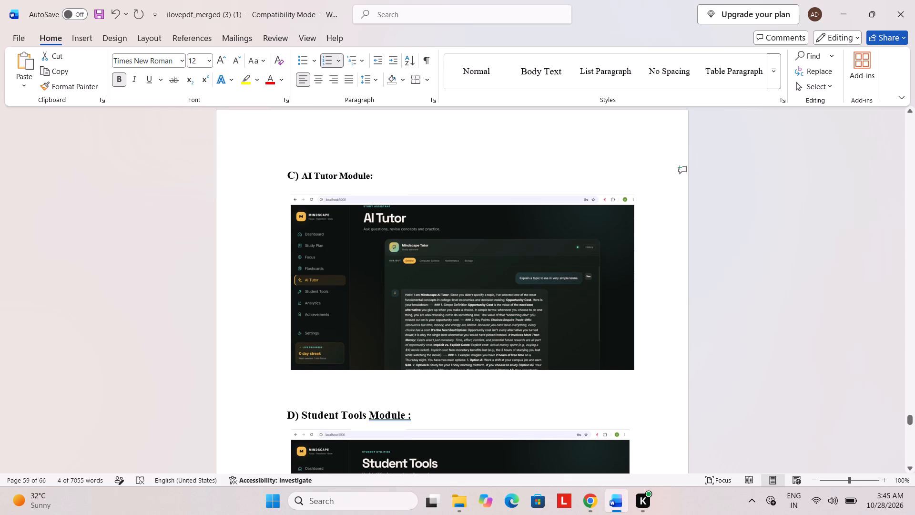
# Add the caption "Fig 6.5.3 Ai Tutor" on the first empty line below the AI Tutor Module screenshot.
pyautogui.click(296, 388)
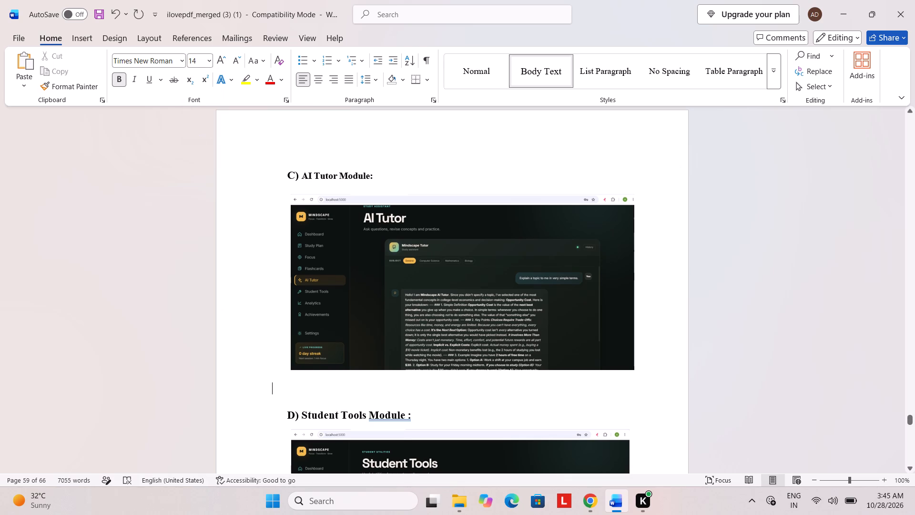
pyautogui.click(229, 186)
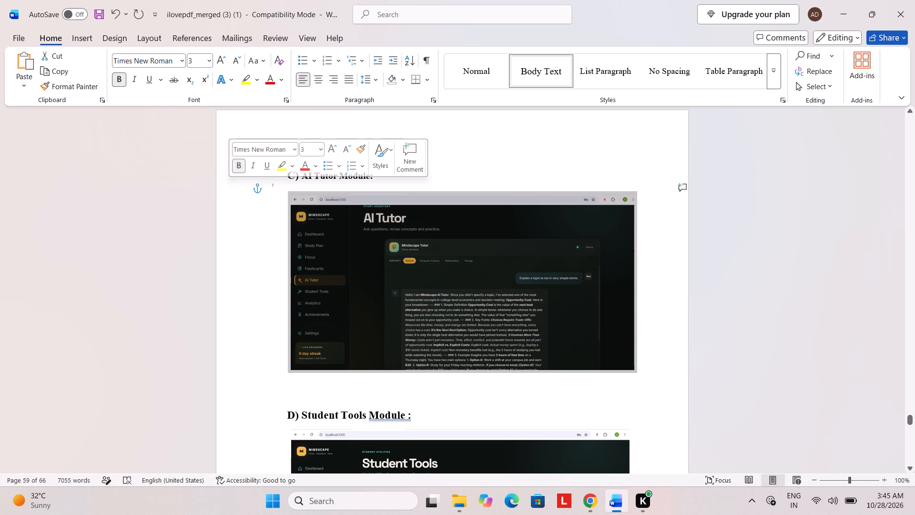
pyautogui.click(303, 379)
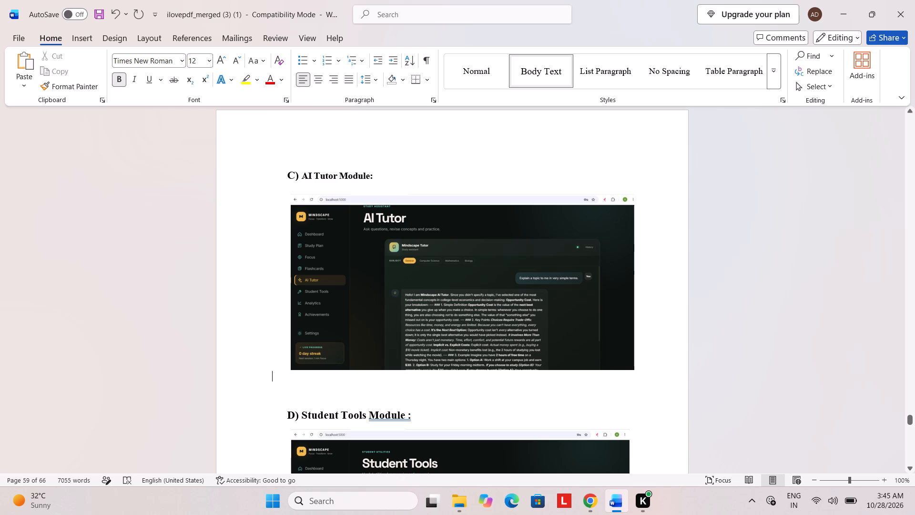
pyautogui.write('fig')
pyautogui.press('space')
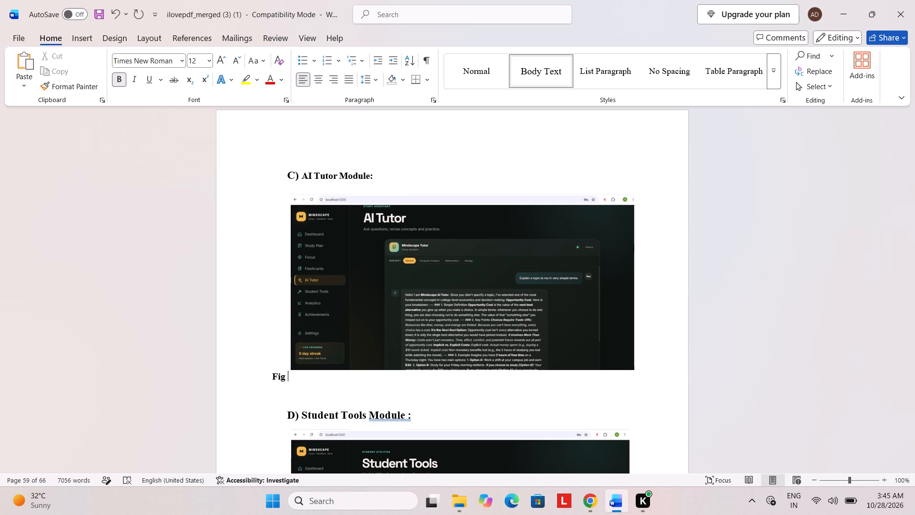
pyautogui.write('6.5.')
pyautogui.press('3')
pyautogui.press('space')
pyautogui.hotkey('shift', 'a')
pyautogui.write('it')
pyautogui.press('BackSpace')
pyautogui.press('space')
pyautogui.hotkey('shift', 't')
pyautogui.write('utor')
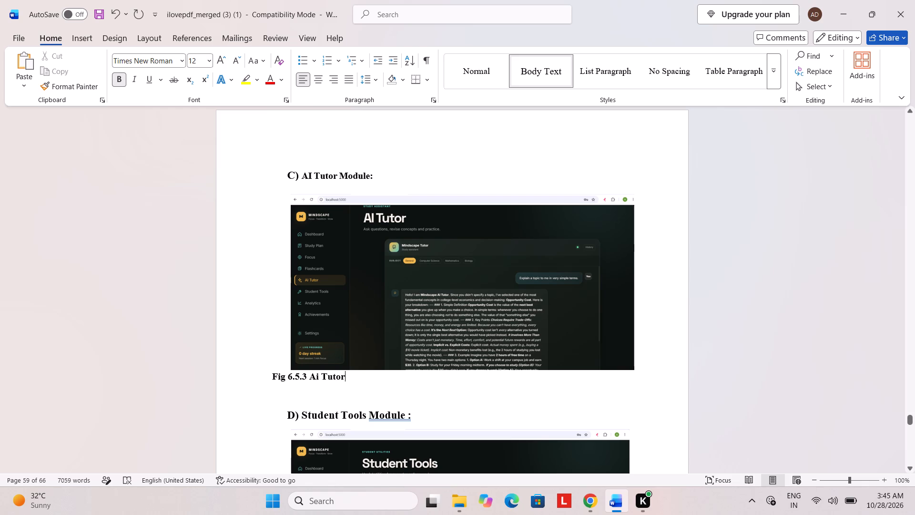
# Insert an empty line above the Fig 6.5.3 caption and centre the caption below the AI Tutor screenshot.
pyautogui.click(268, 376)
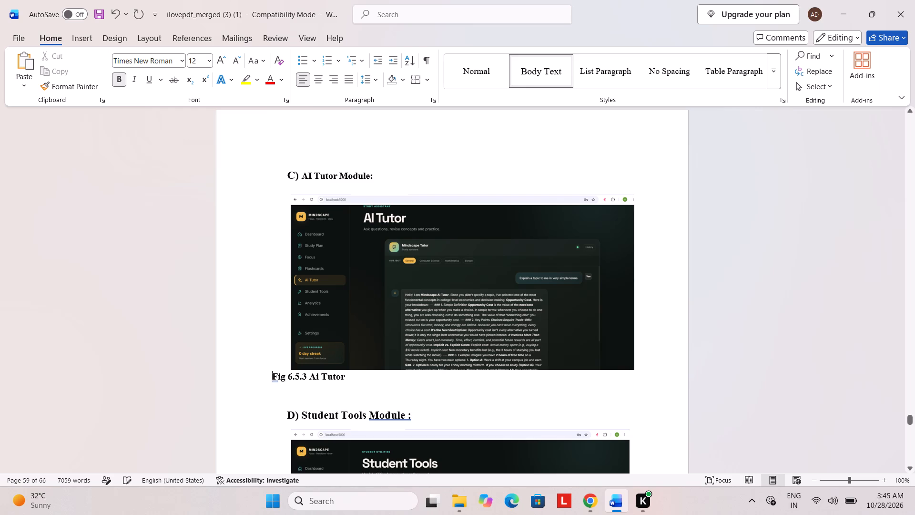
pyautogui.press('Return')
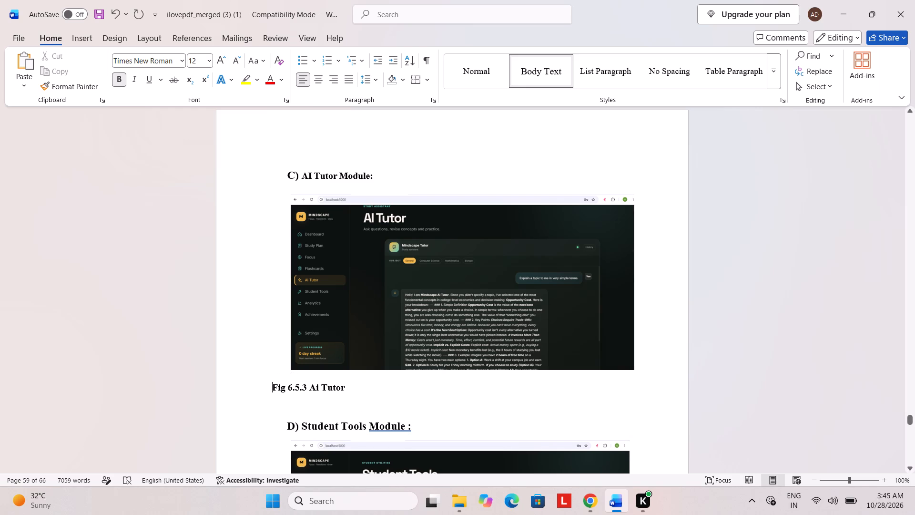
pyautogui.moveTo(268, 386); pyautogui.dragTo(367, 395)
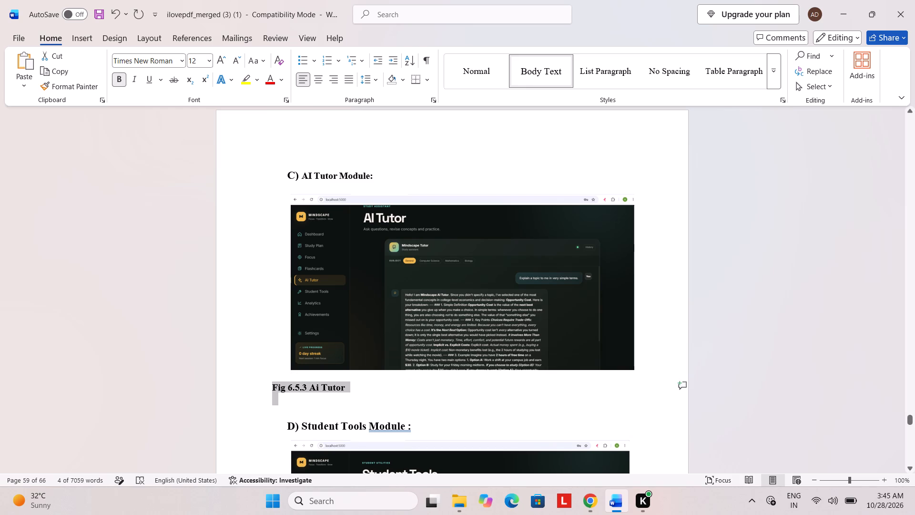
pyautogui.click(319, 82)
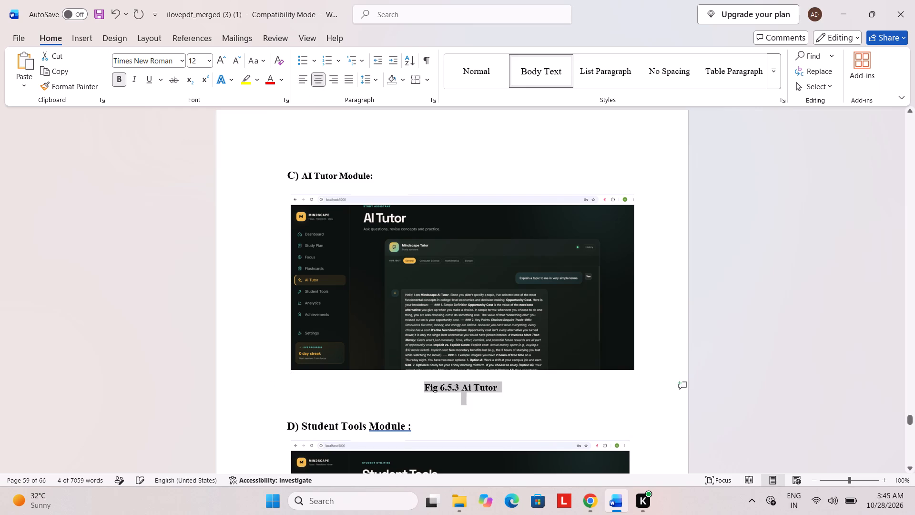
# Insert a line break in the small empty paragraph anchored at the Student Tools Module screenshot.
pyautogui.scroll(-2, 351, 257)
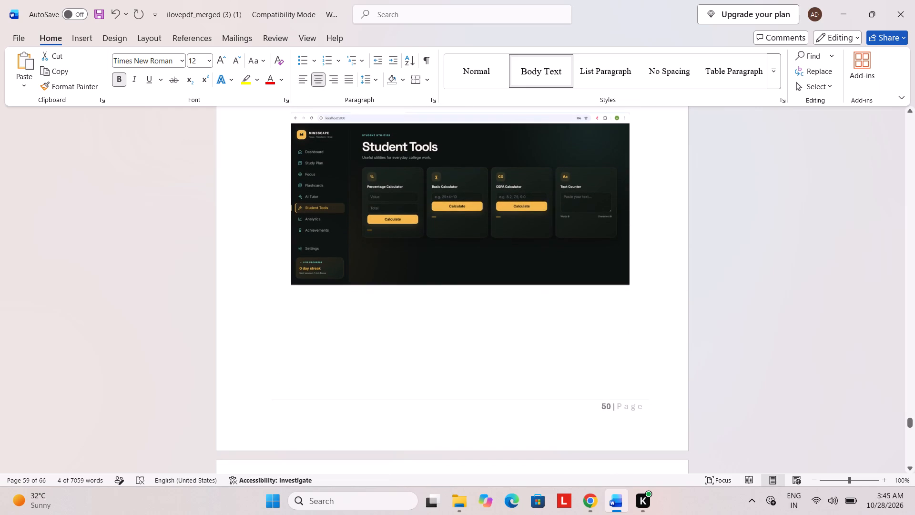
pyautogui.click(641, 280)
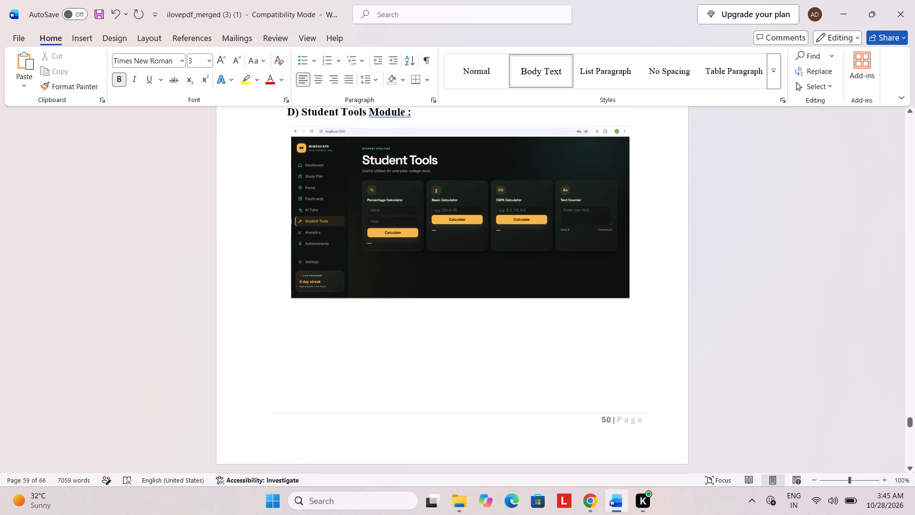
pyautogui.click(632, 292)
pyautogui.scroll(1, 644, 272)
pyautogui.press('Return')
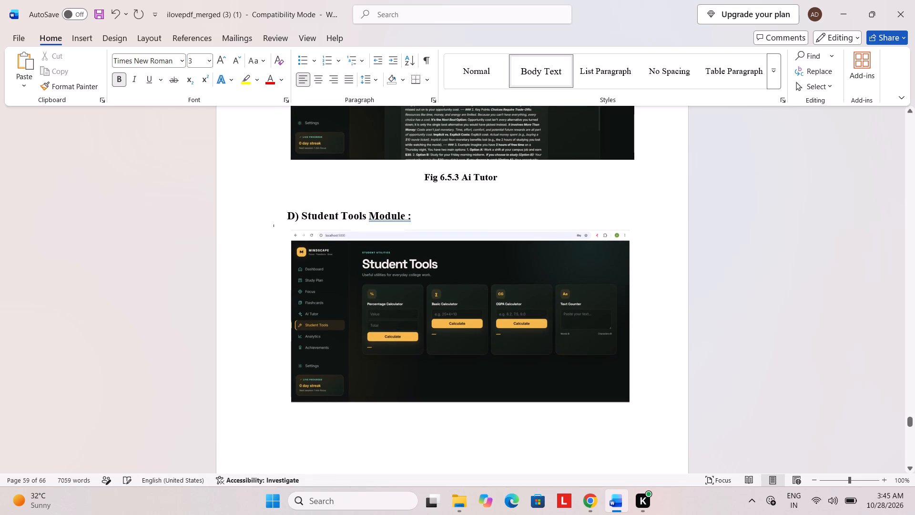
# Add the caption "Fig 6.5.4 Student tool" in the blank area below the Student Tools Module screenshot.
pyautogui.click(411, 418)
pyautogui.scroll(-1, 411, 418)
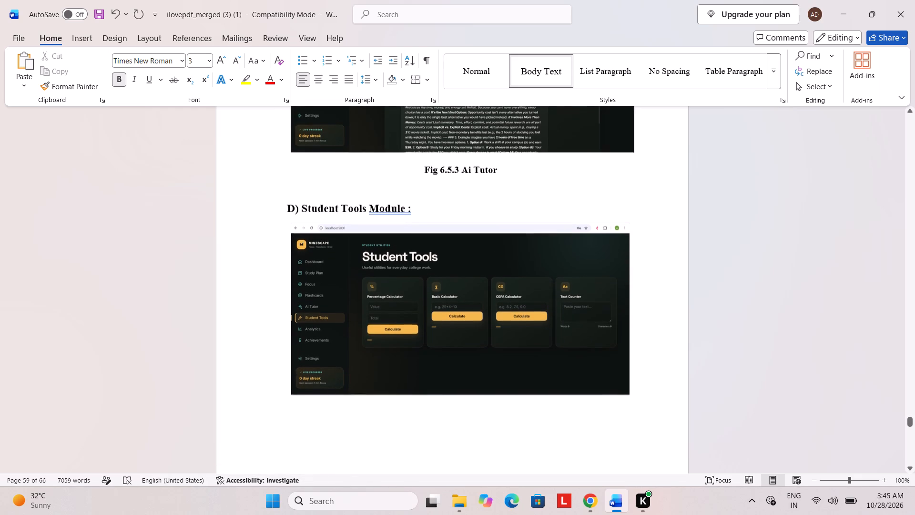
pyautogui.scroll(-1, 411, 418)
pyautogui.doubleClick(354, 377)
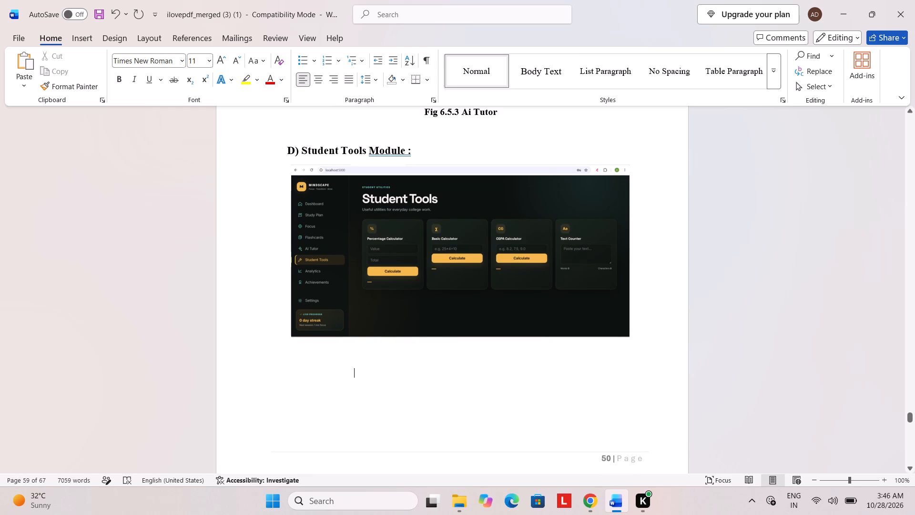
pyautogui.write('fi')
pyautogui.write('g')
pyautogui.press('space')
pyautogui.write('6.')
pyautogui.press('5')
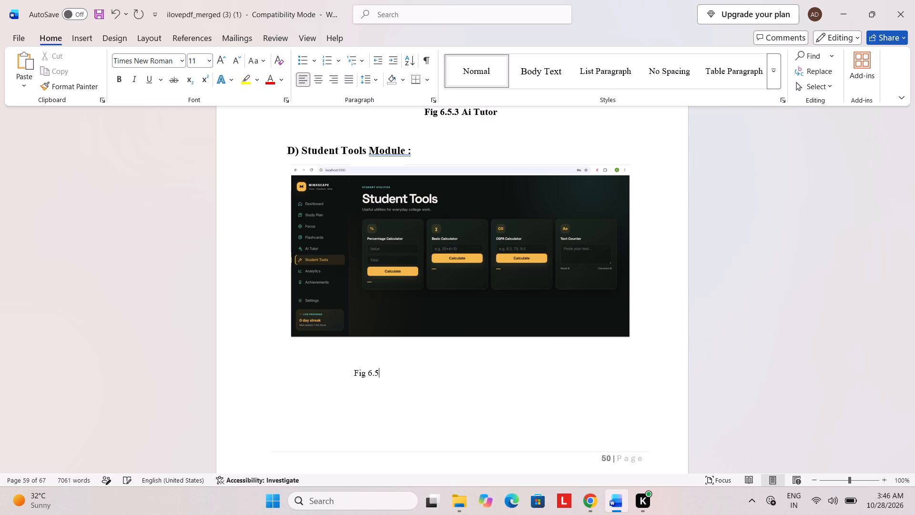
pyautogui.write('.4')
pyautogui.press('space')
pyautogui.write('fi')
pyautogui.press('BackSpace')
pyautogui.press('BackSpace')
pyautogui.write('Student tool')
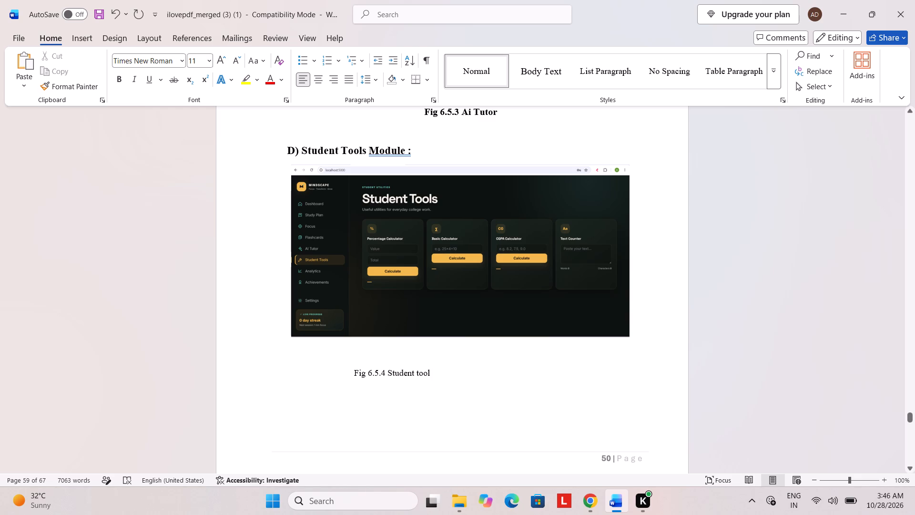
# Format the Fig 6.5.4 caption as bold at font size 12.
pyautogui.moveTo(350, 376); pyautogui.dragTo(438, 373)
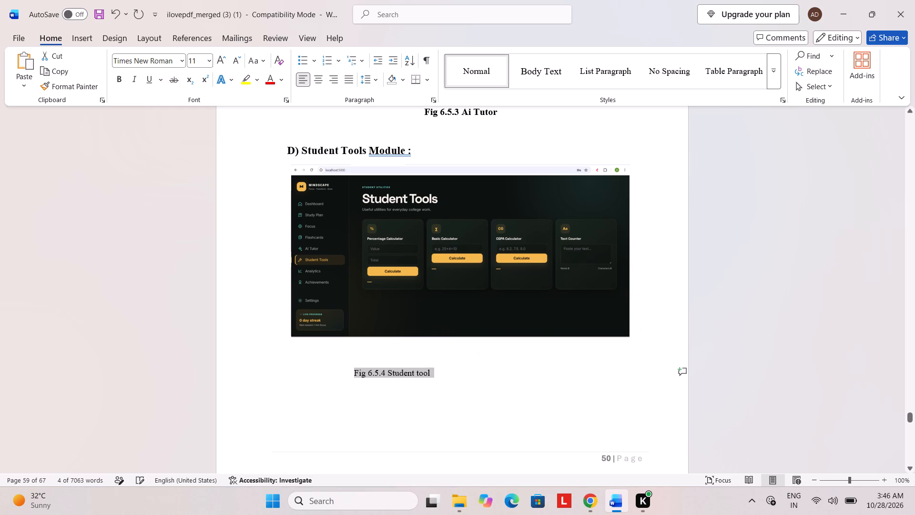
pyautogui.moveTo(208, 59); pyautogui.dragTo(207, 119)
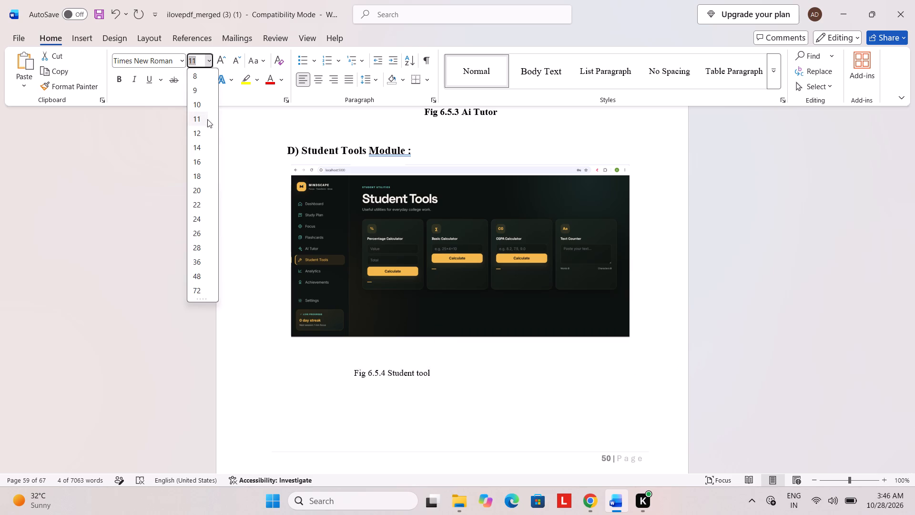
pyautogui.moveTo(207, 119); pyautogui.dragTo(204, 132)
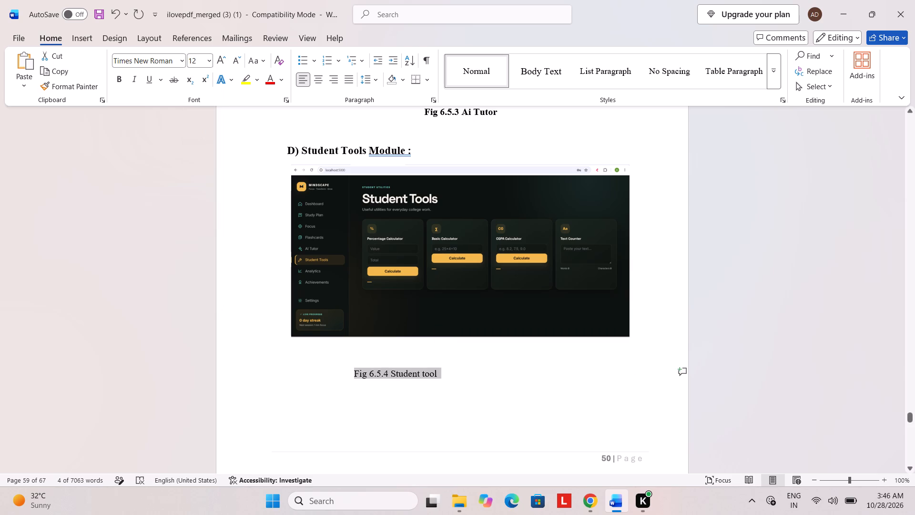
pyautogui.click(118, 81)
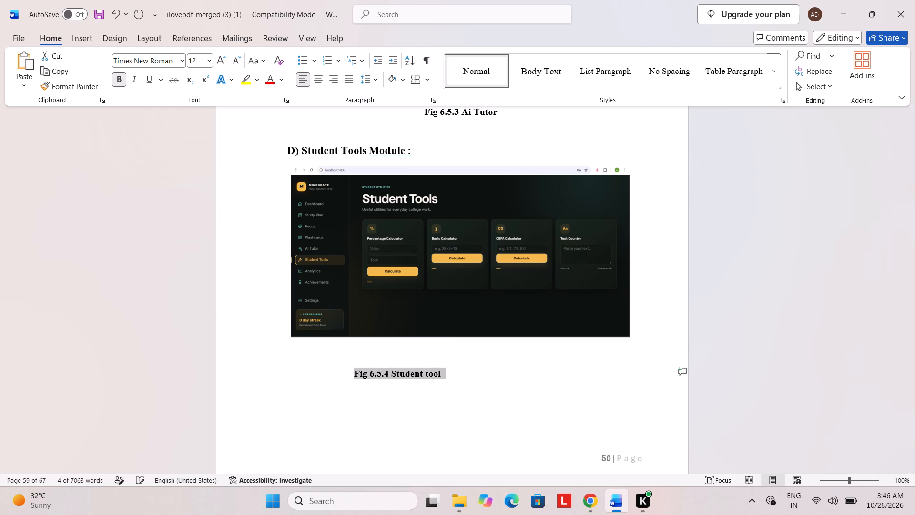
# Remove the indent and extra space before the Fig 6.5.4 caption and centre it directly below the Student Tools screenshot.
pyautogui.click(352, 371)
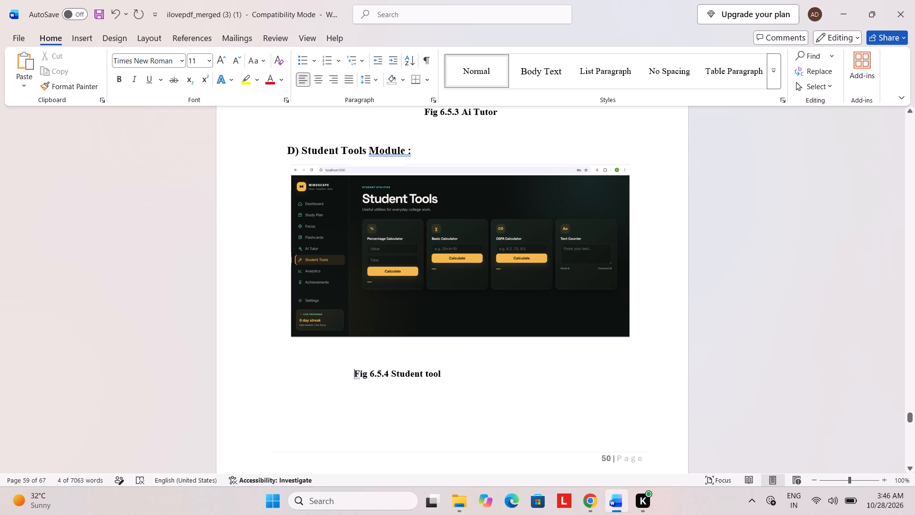
pyautogui.press('BackSpace')
pyautogui.press('BackSpace')
pyautogui.press('BackSpace')
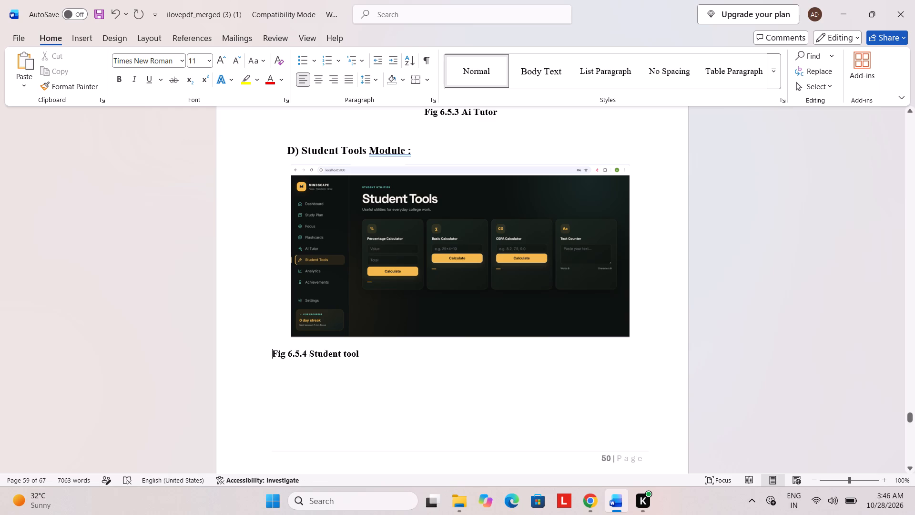
pyautogui.moveTo(267, 352); pyautogui.dragTo(369, 366)
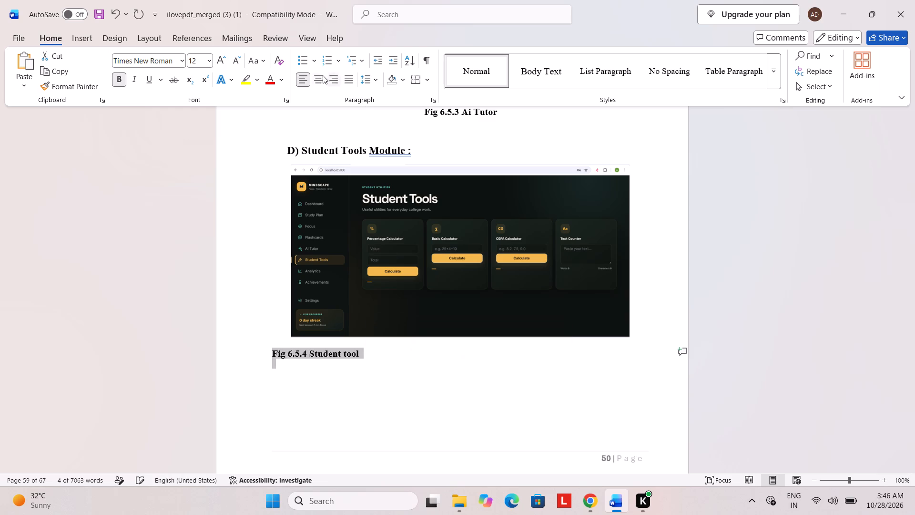
pyautogui.click(320, 73)
pyautogui.click(203, 275)
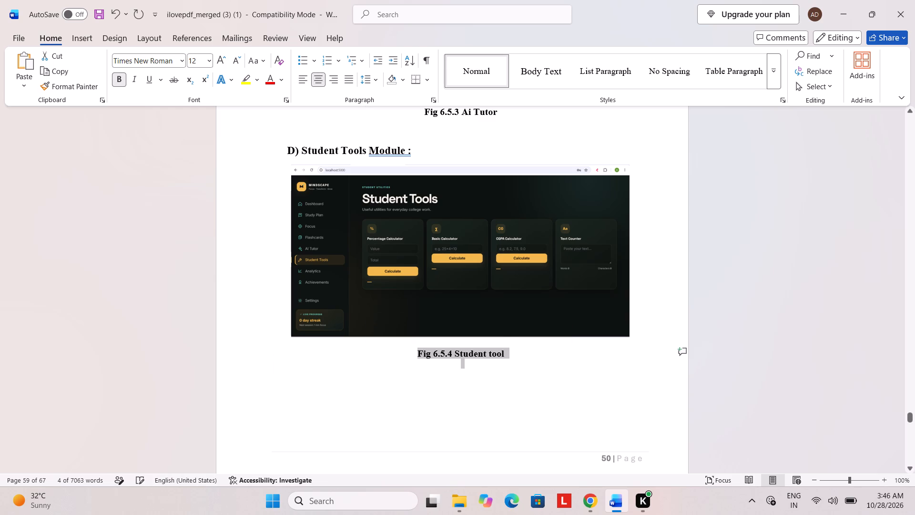
pyautogui.click(148, 302)
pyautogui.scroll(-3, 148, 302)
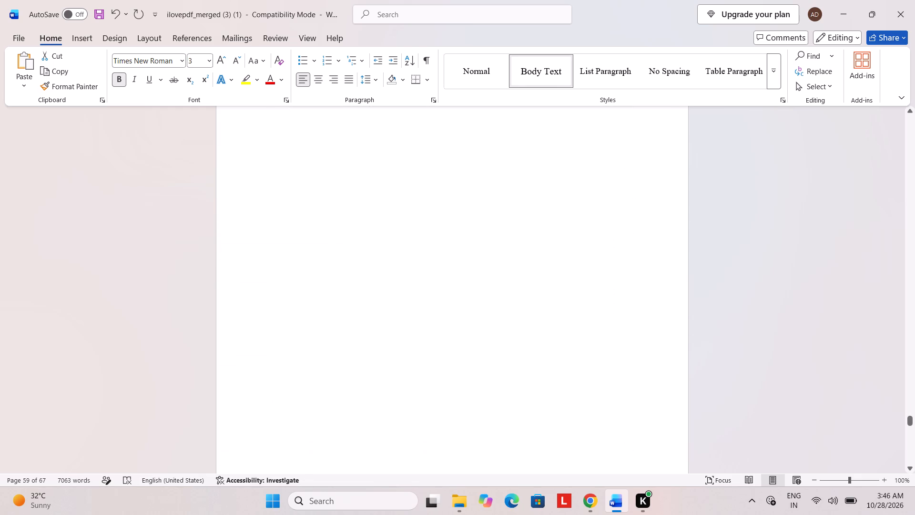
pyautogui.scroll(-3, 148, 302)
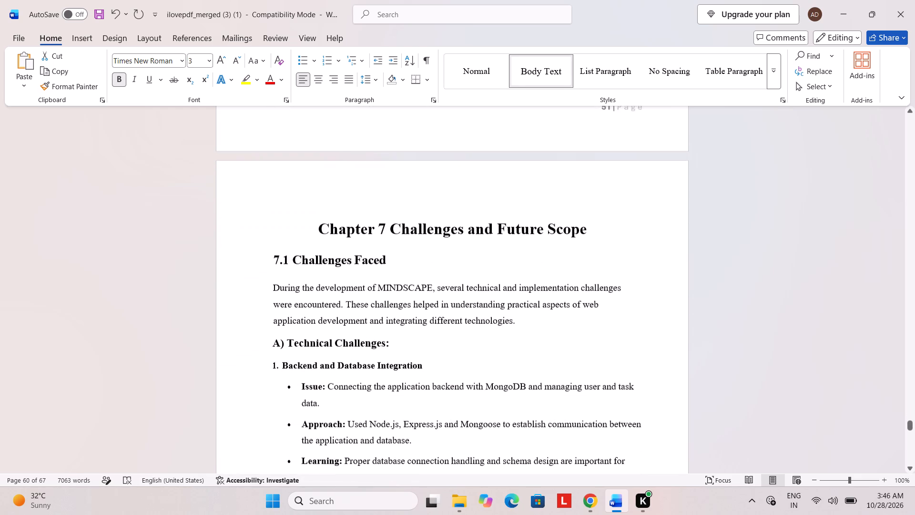
# Delete the empty paragraphs and extra spacing before the "Chapter 7 Challenges and Future Scope" heading so it moves up to the top of its page.
pyautogui.click(300, 206)
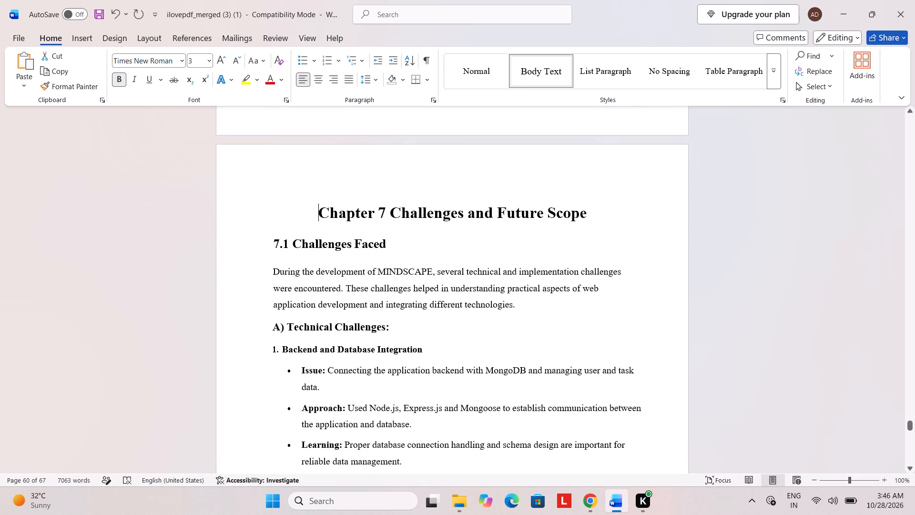
pyautogui.hotkey('ctrl', 'BackSpace')
pyautogui.scroll(1, 300, 206)
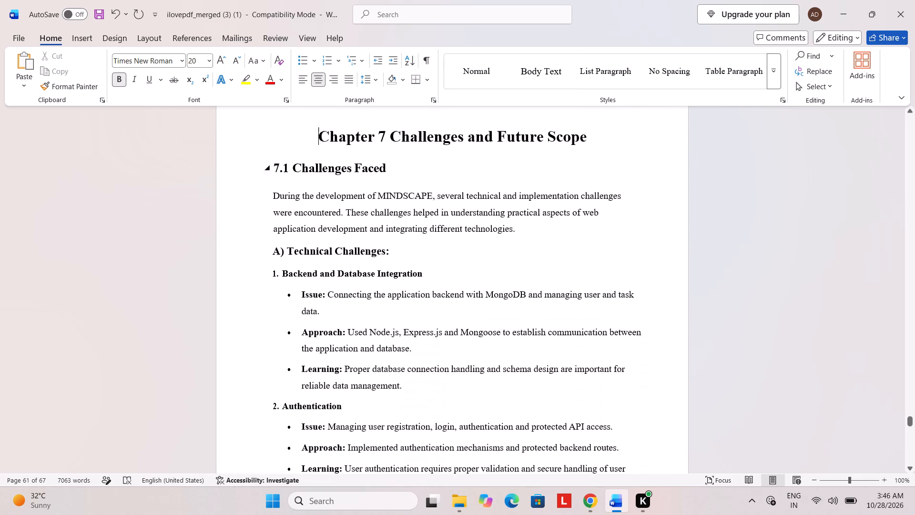
pyautogui.scroll(1, 300, 206)
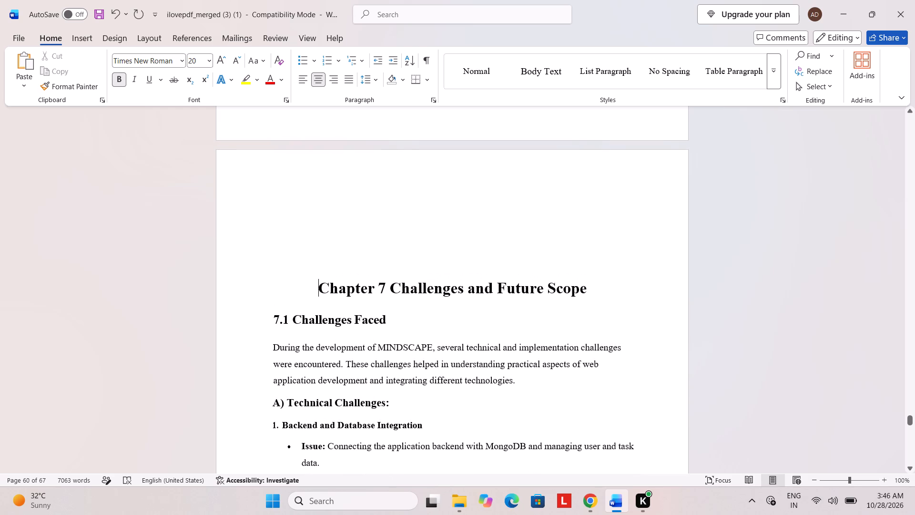
pyautogui.press('BackSpace')
pyautogui.press('BackSpace')
pyautogui.press('BackSpace')
pyautogui.press('BackSpace')
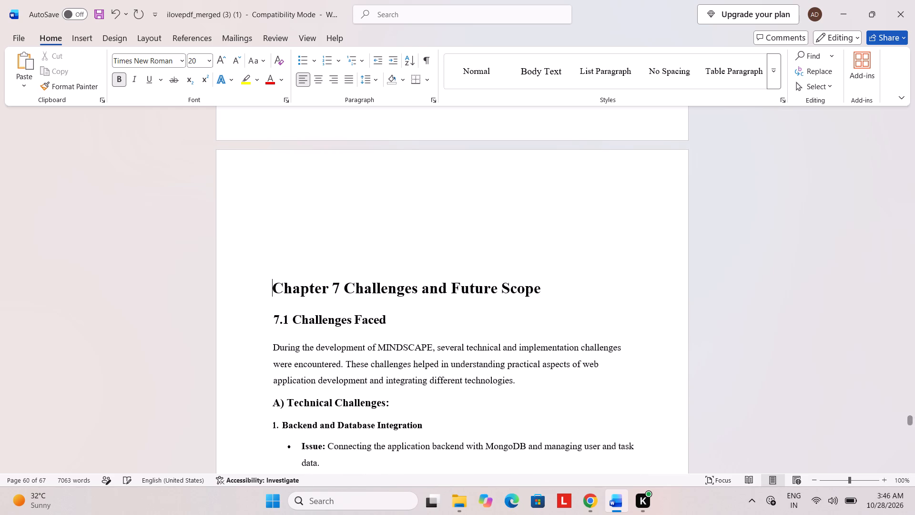
pyautogui.press('BackSpace')
pyautogui.press('BackSpace')
pyautogui.press('BackSpace')
pyautogui.press('BackSpace')
pyautogui.press('BackSpace')
pyautogui.press('BackSpace')
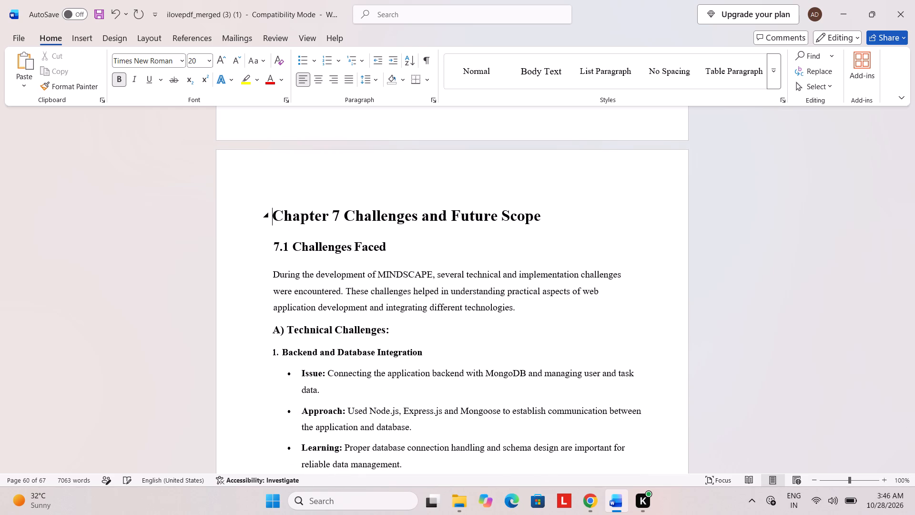
pyautogui.press('BackSpace')
# Centre the "Chapter 7 Challenges and Future Scope" heading.
pyautogui.moveTo(274, 211); pyautogui.dragTo(496, 219)
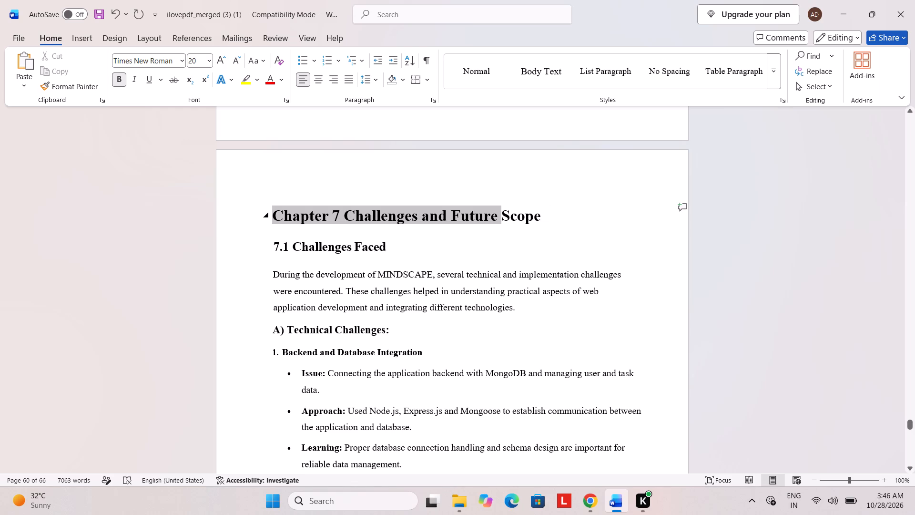
pyautogui.moveTo(496, 219); pyautogui.dragTo(536, 198)
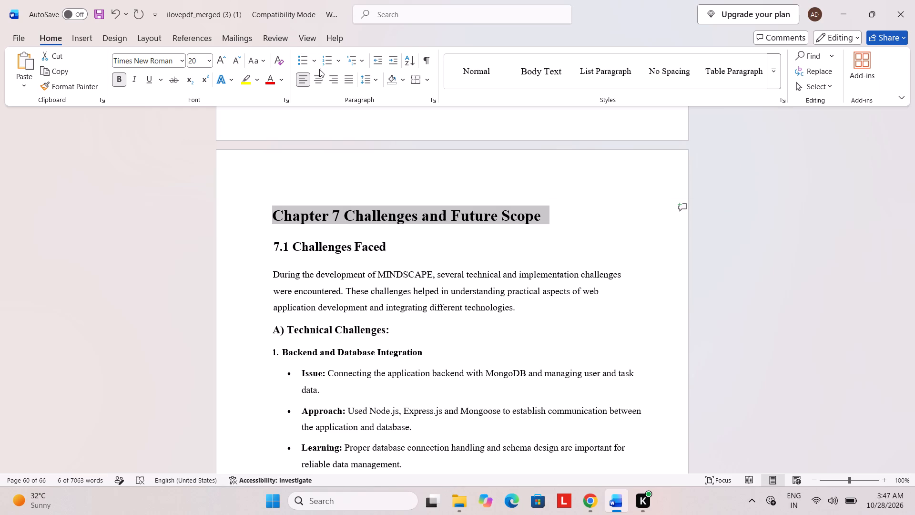
pyautogui.click(319, 73)
# Review the layout and page flow from Chapter 7 through the conclusion, references and GitHub repository pages to the report's end.
pyautogui.scroll(-2, 352, 213)
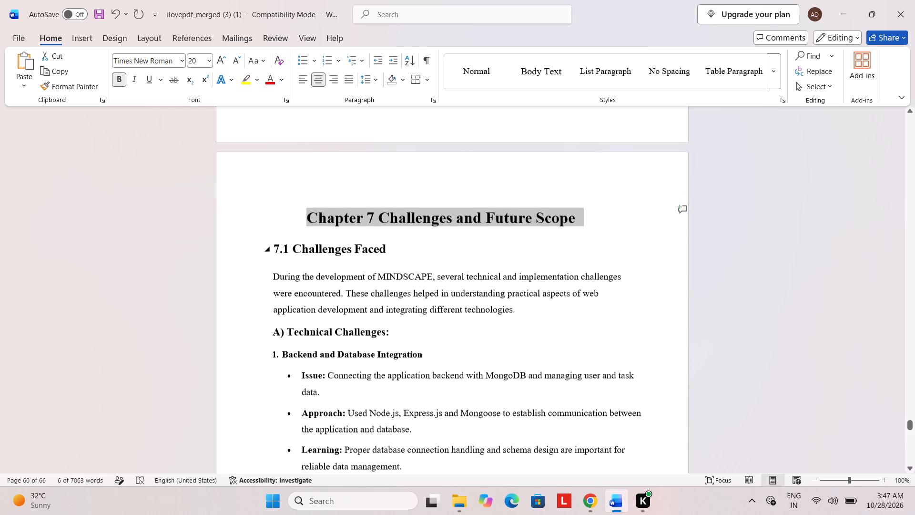
pyautogui.scroll(-4, 352, 213)
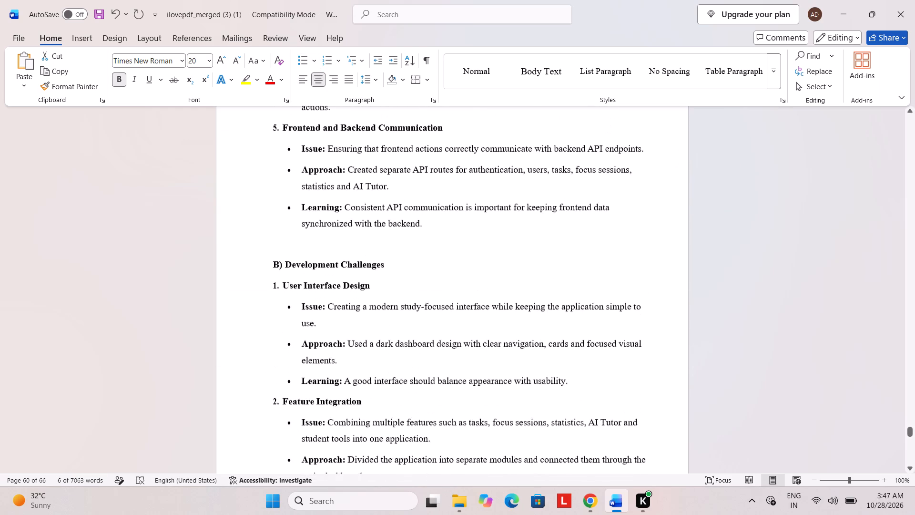
pyautogui.scroll(-5, 352, 213)
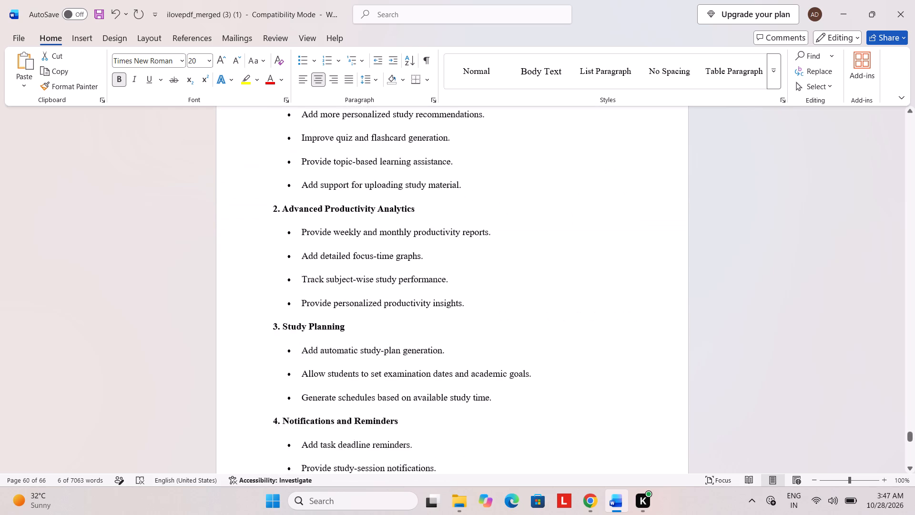
pyautogui.scroll(-5, 352, 213)
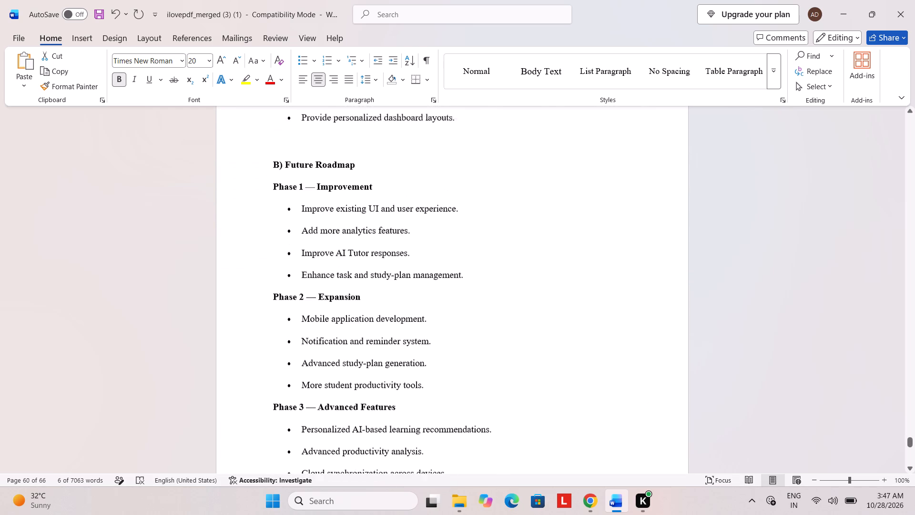
pyautogui.scroll(-4, 352, 213)
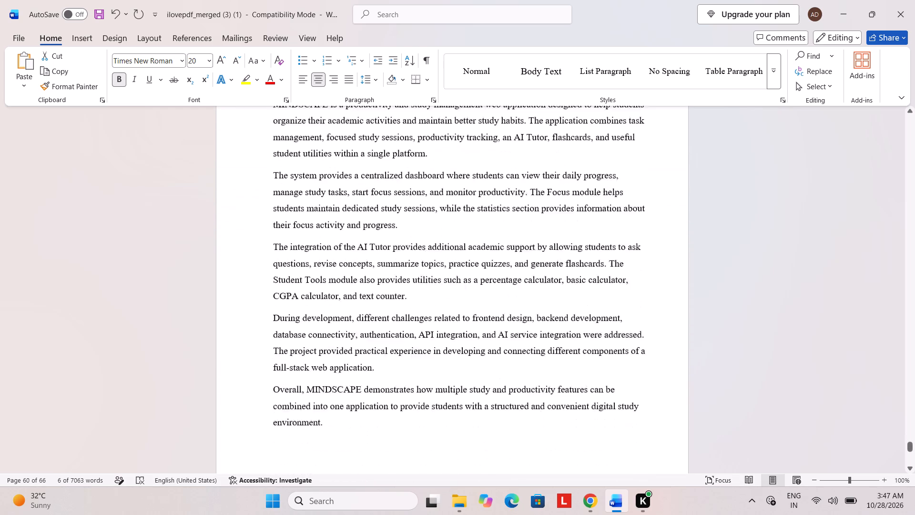
pyautogui.scroll(-4, 352, 213)
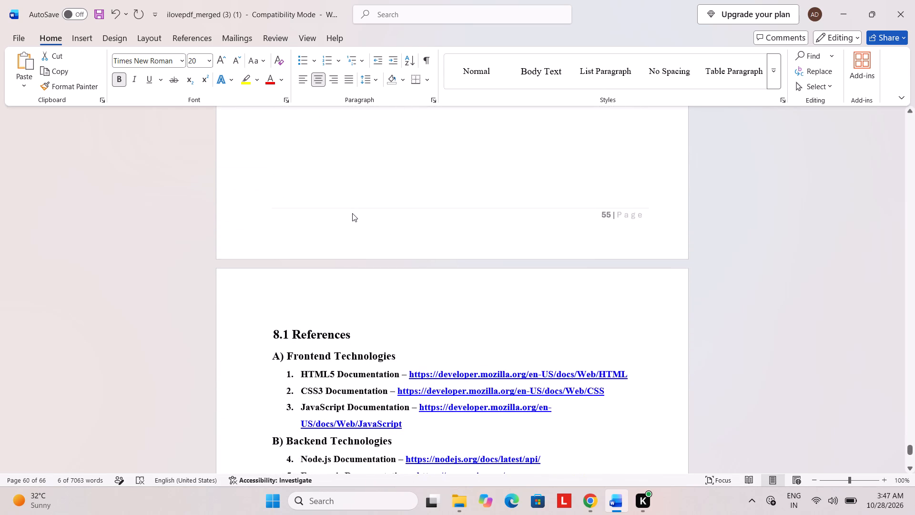
pyautogui.scroll(-3, 352, 213)
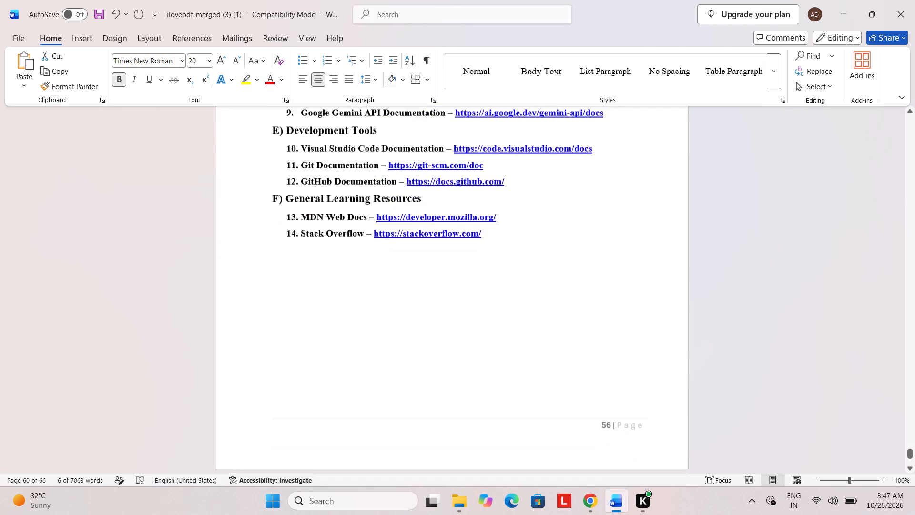
pyautogui.scroll(-4, 352, 213)
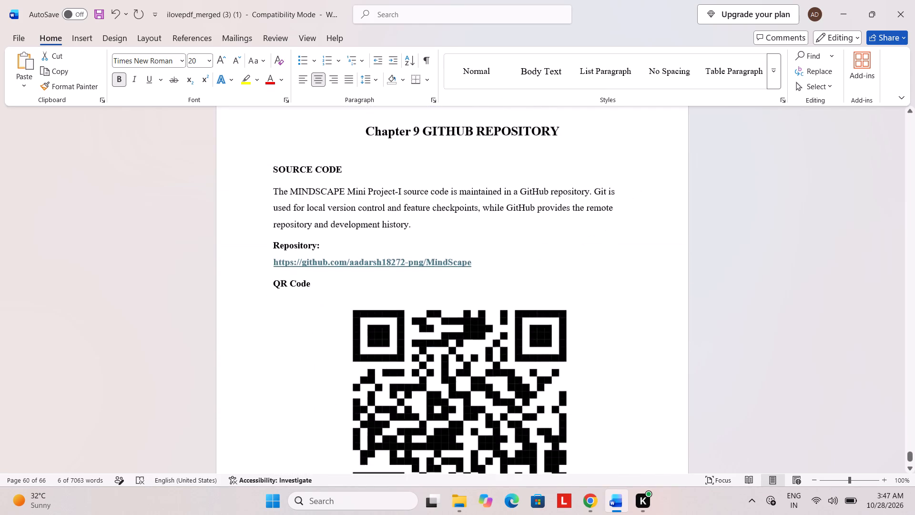
pyautogui.scroll(-2, 352, 213)
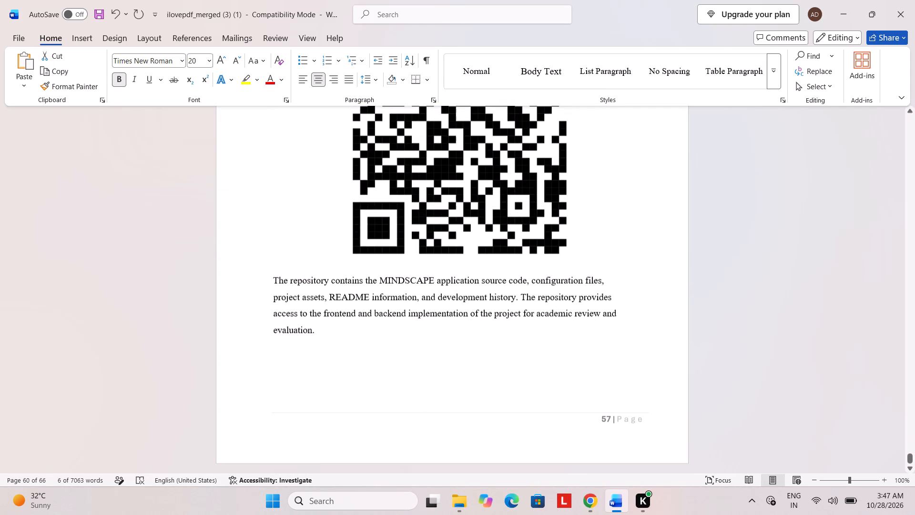
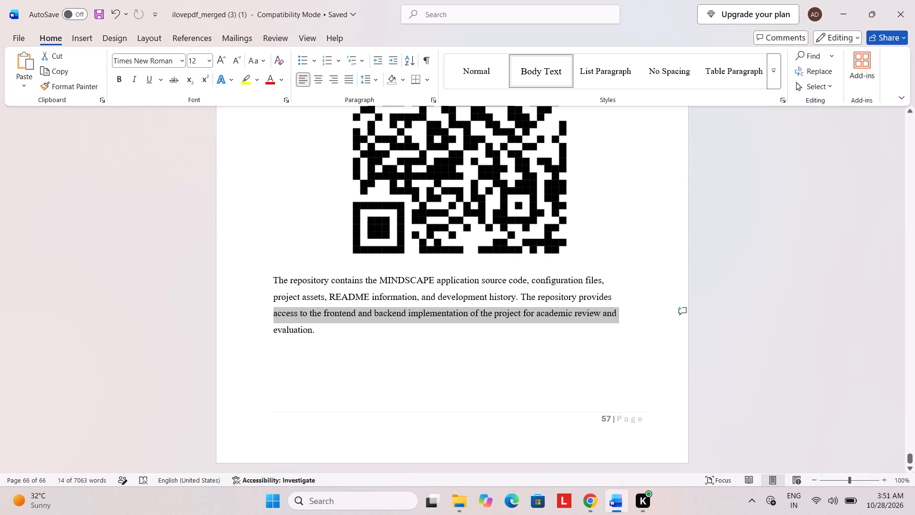
pyautogui.moveTo(913, 458); pyautogui.dragTo(914, 333)
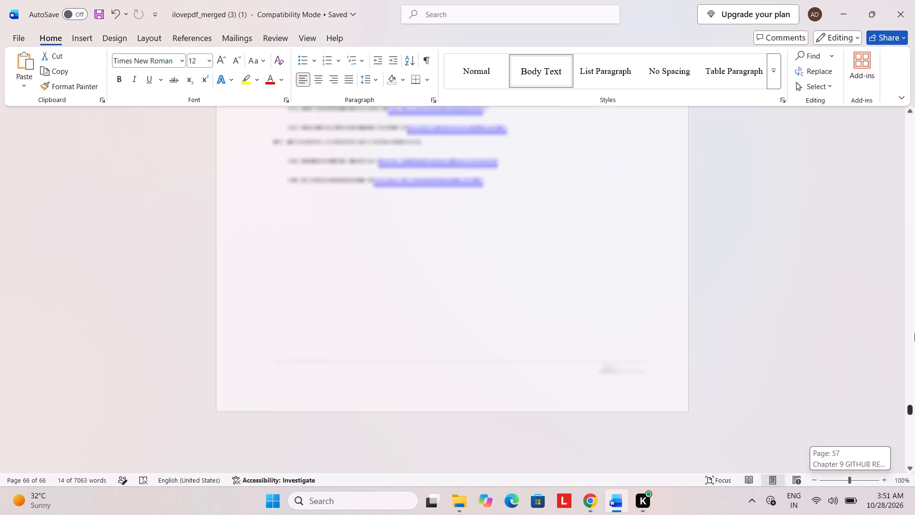
pyautogui.moveTo(914, 333); pyautogui.dragTo(914, 189)
pyautogui.scroll(2, 805, 271)
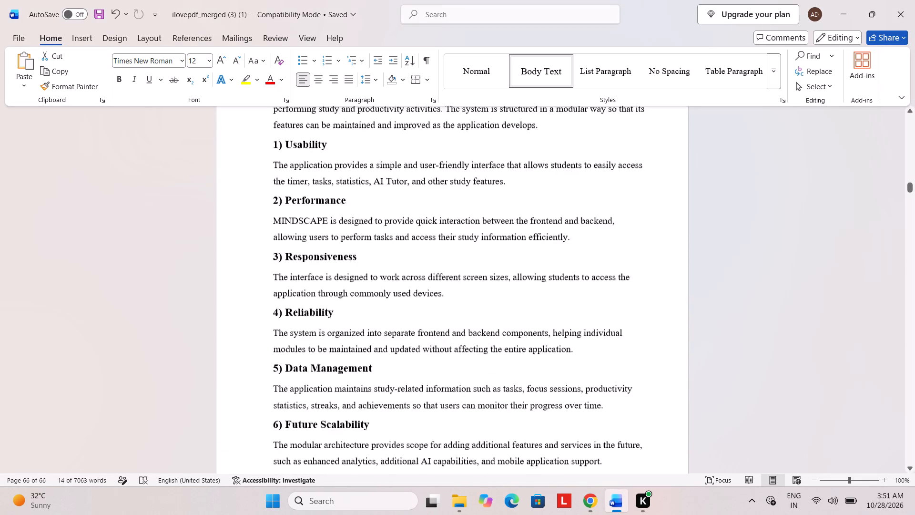
pyautogui.scroll(8, 805, 271)
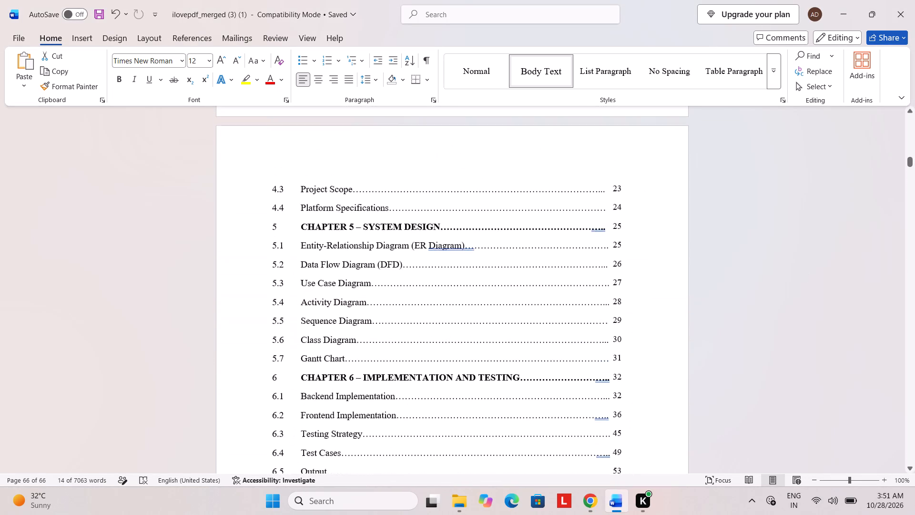
pyautogui.scroll(-2, 805, 271)
pyautogui.scroll(1, 722, 253)
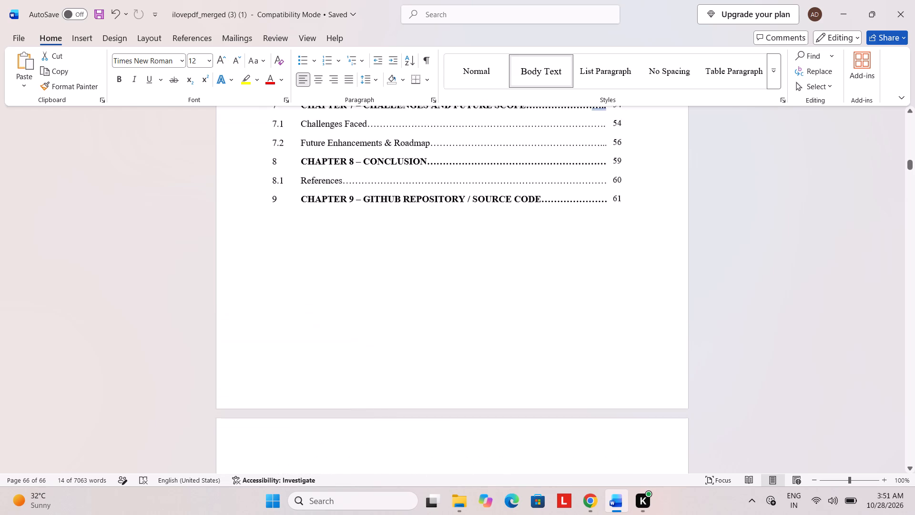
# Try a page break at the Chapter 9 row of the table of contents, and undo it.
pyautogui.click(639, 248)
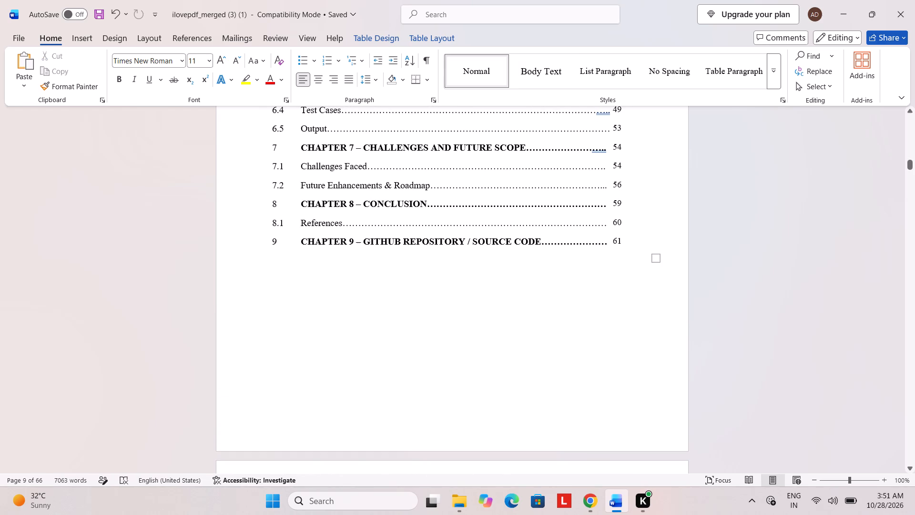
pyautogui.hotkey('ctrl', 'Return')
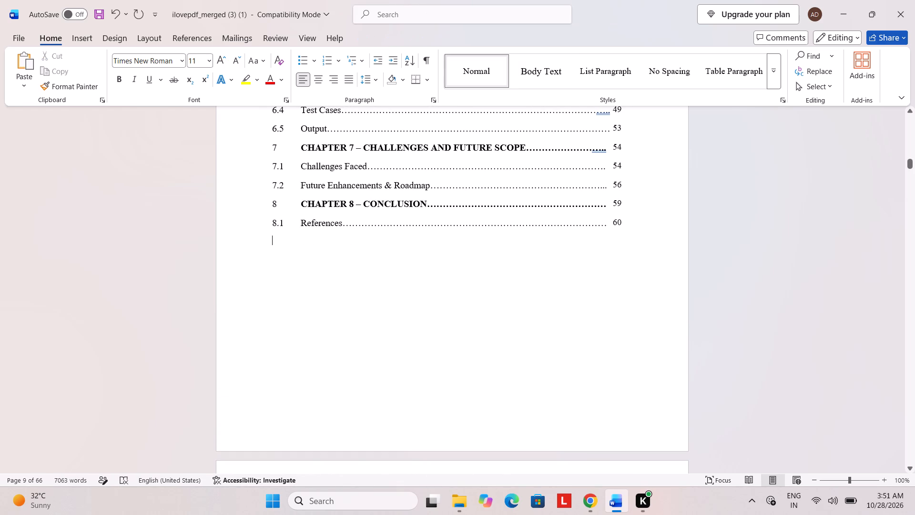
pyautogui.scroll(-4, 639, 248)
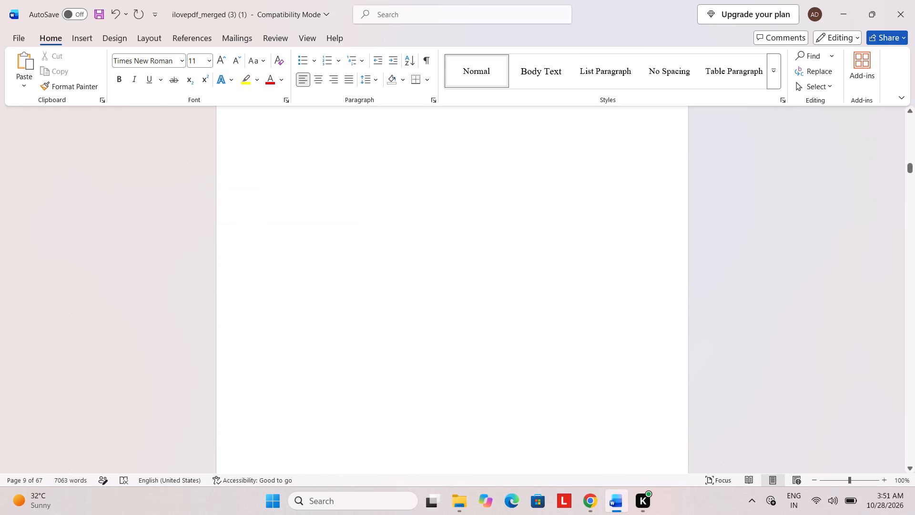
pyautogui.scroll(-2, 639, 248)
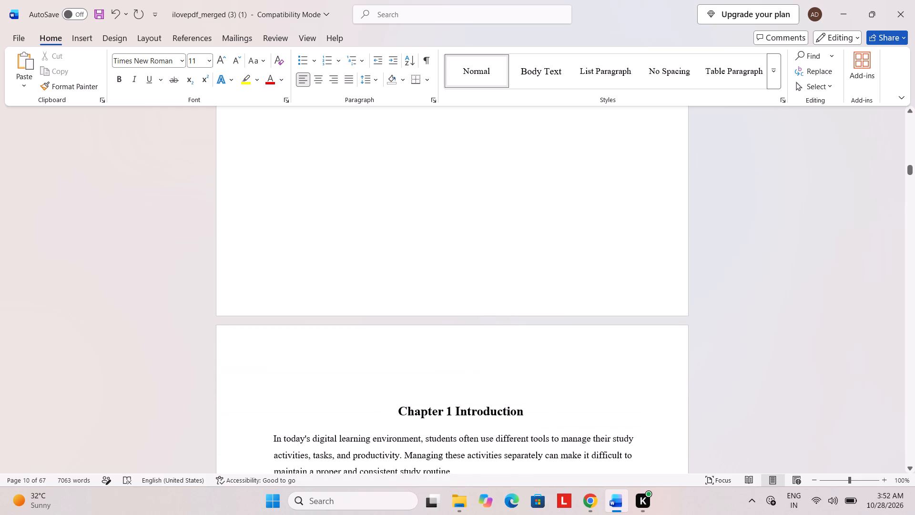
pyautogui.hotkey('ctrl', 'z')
# Insert a page break on the empty line below the table of contents to make a blank page before Chapter 1.
pyautogui.scroll(5, 639, 248)
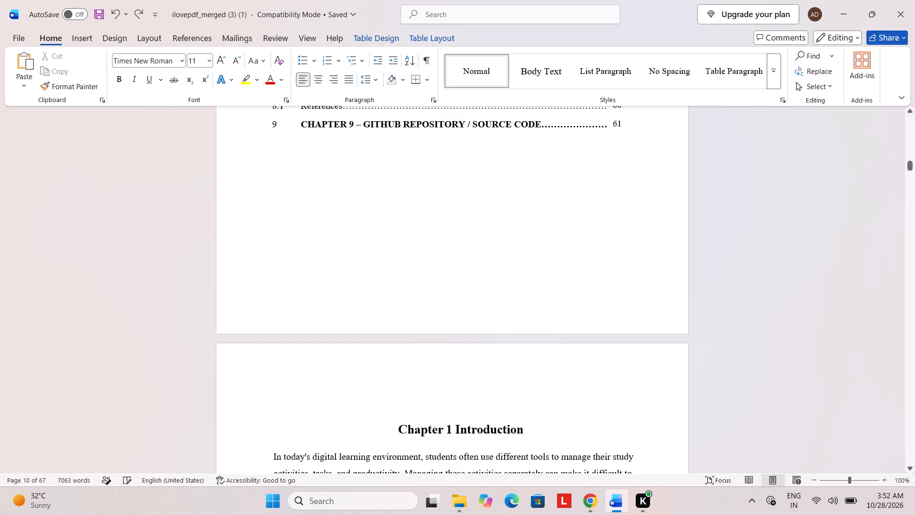
pyautogui.press('Down')
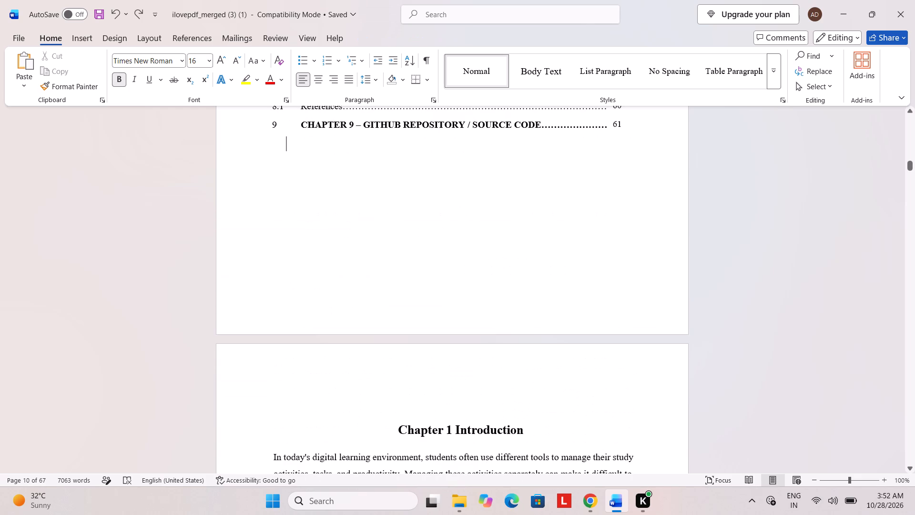
pyautogui.hotkey('ctrl', 'Return')
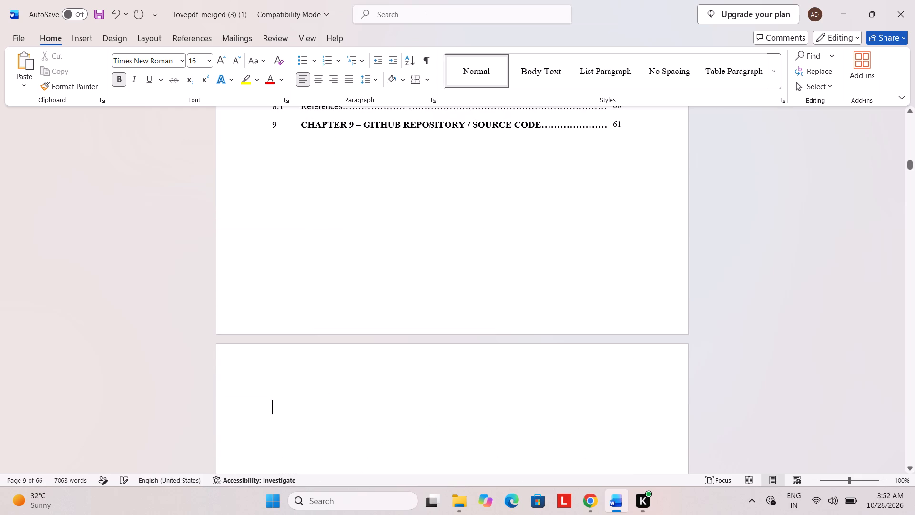
pyautogui.scroll(-5, 588, 208)
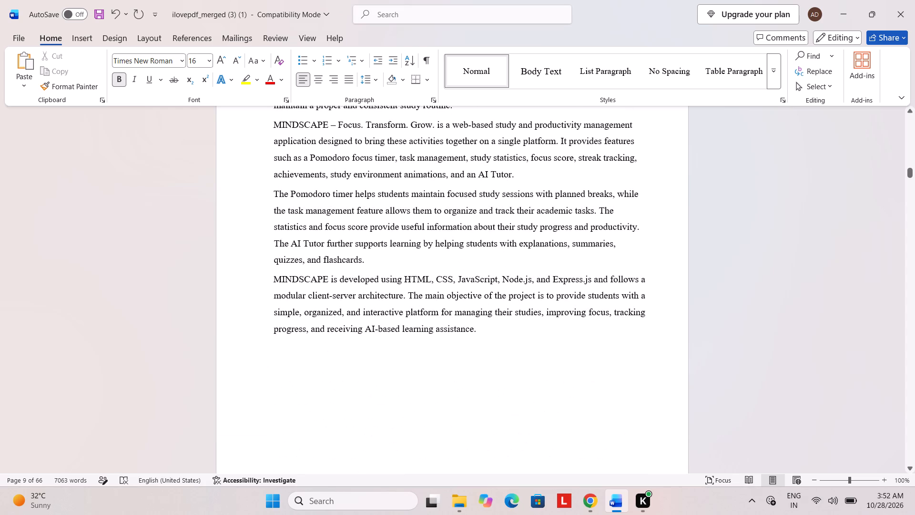
pyautogui.scroll(4, 588, 208)
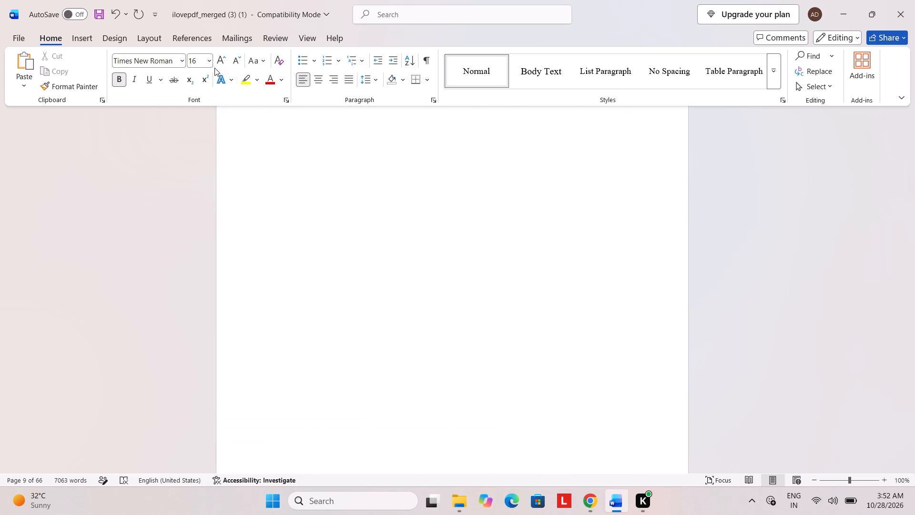
# Set the font size to 14 and paste the copied list of figures onto the new blank page.
pyautogui.click(208, 62)
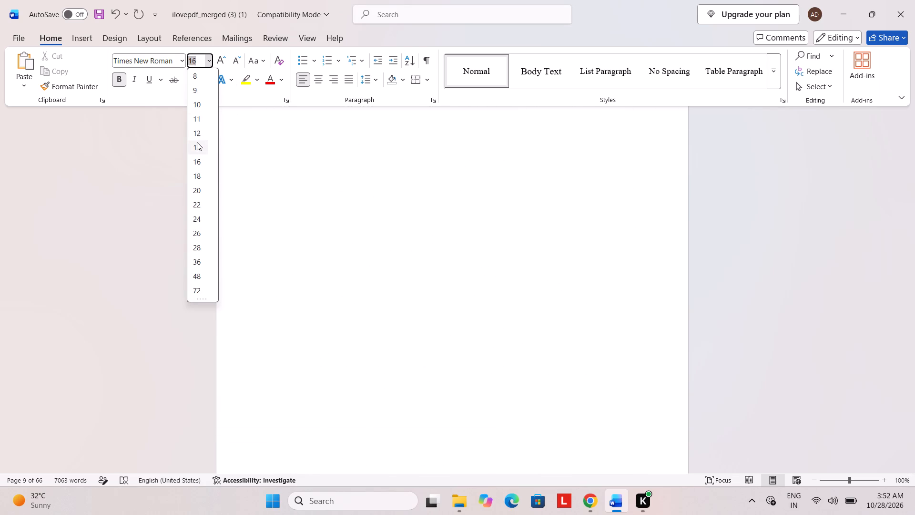
pyautogui.click(197, 142)
pyautogui.hotkey('ctrl', 'v')
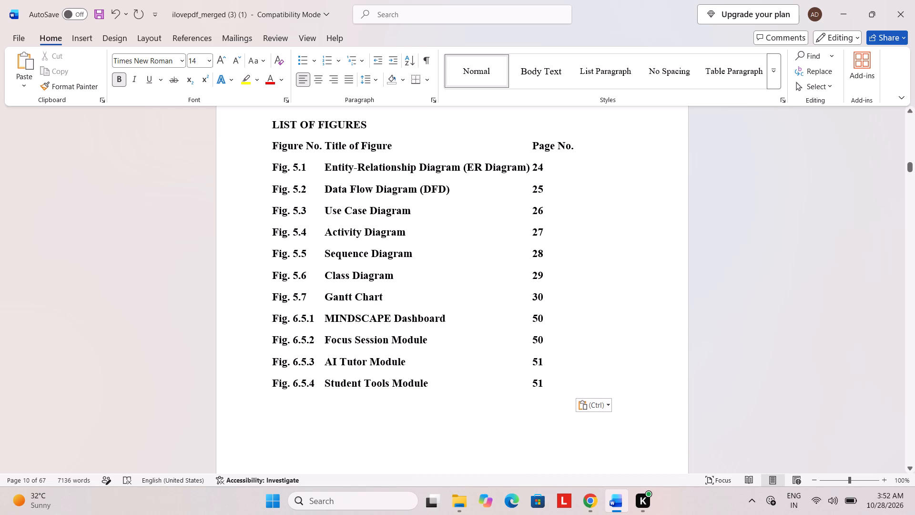
# Center the LIST OF FIGURES heading above the pasted table.
pyautogui.moveTo(272, 123); pyautogui.dragTo(379, 128)
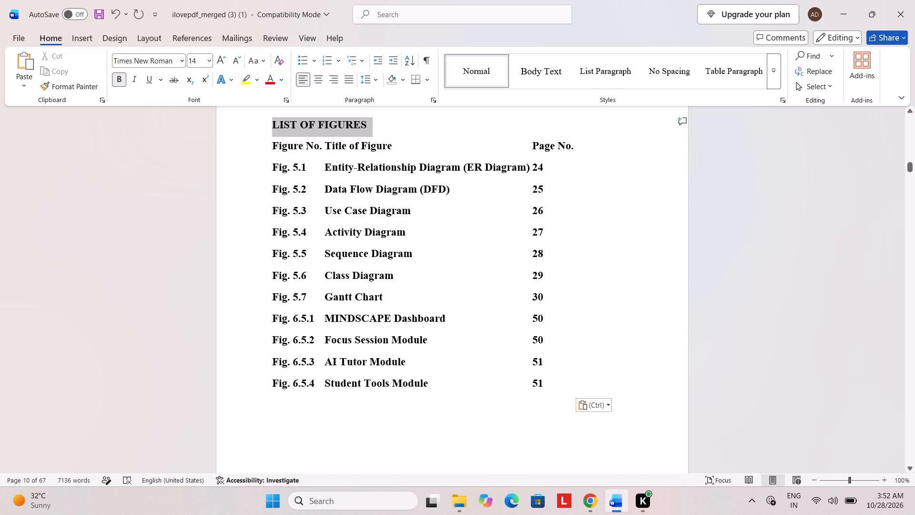
pyautogui.moveTo(379, 128); pyautogui.dragTo(389, 126)
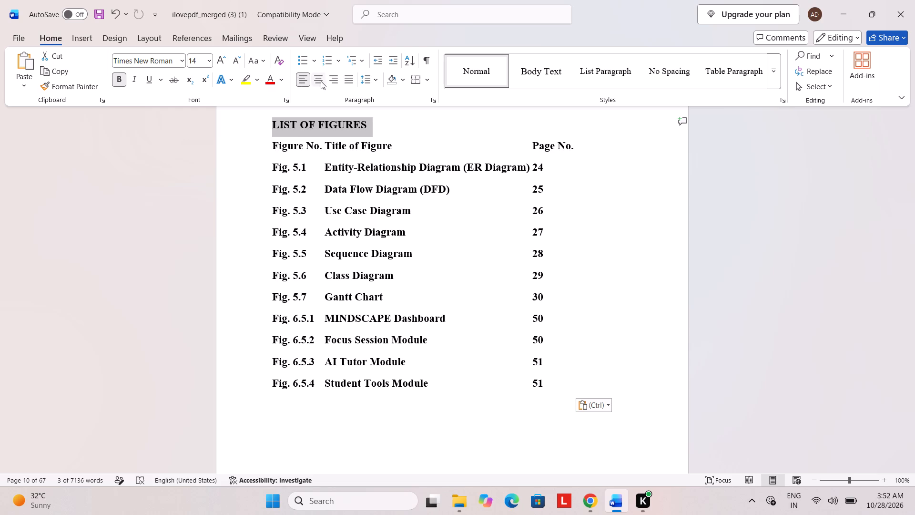
pyautogui.click(321, 81)
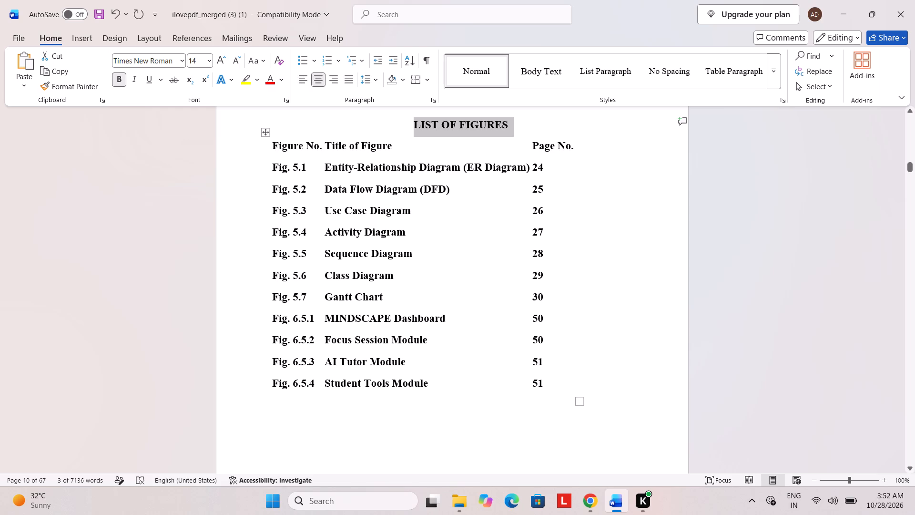
# Pad the "Page No." column heading with leading spaces to shift it toward the page's right margin.
pyautogui.click(531, 146)
pyautogui.press('space')
pyautogui.press('space')
pyautogui.press('space')
pyautogui.press('space')
pyautogui.press('space')
pyautogui.press('space')
pyautogui.press('space')
pyautogui.press('space')
pyautogui.press('space')
pyautogui.press('space')
pyautogui.press('space')
pyautogui.press('space')
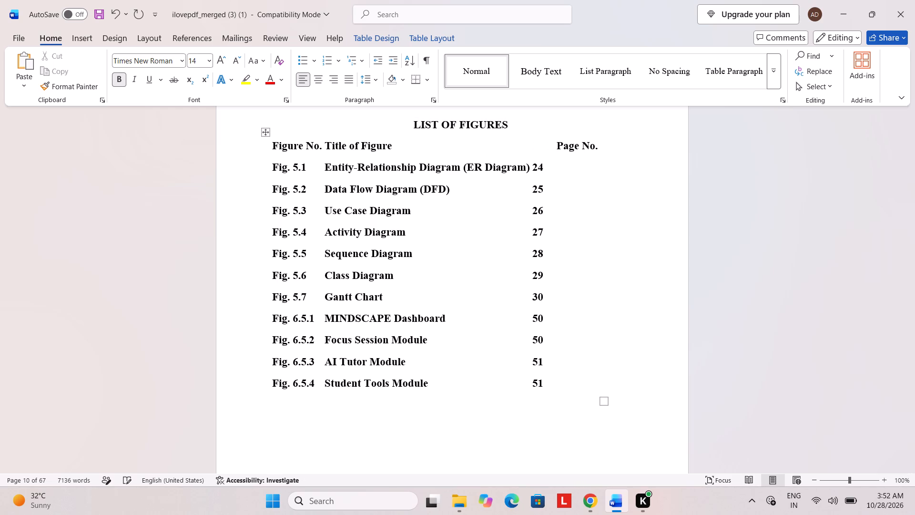
pyautogui.press('space')
pyautogui.press('space')
pyautogui.press('space')
pyautogui.press('space')
pyautogui.press('space')
pyautogui.press('space')
pyautogui.press('space')
pyautogui.press('space')
pyautogui.press('space')
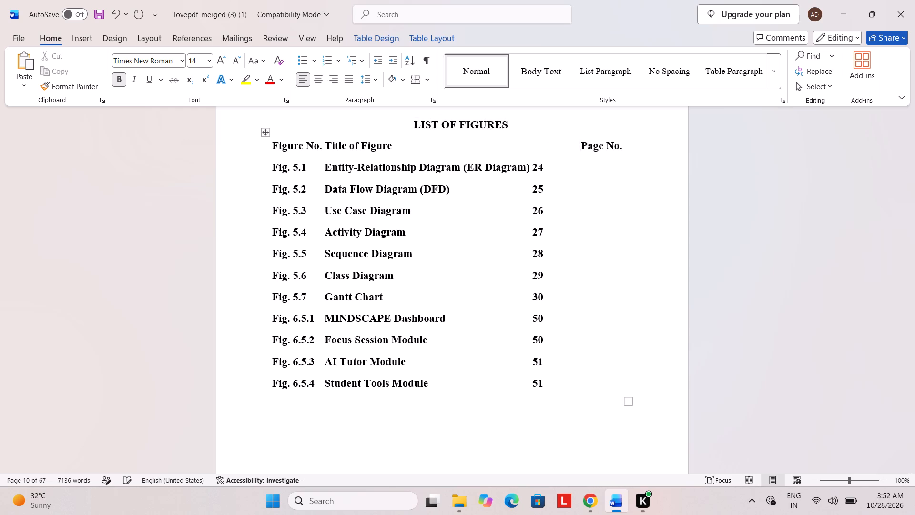
pyautogui.press('space')
pyautogui.press('space')
pyautogui.press('space')
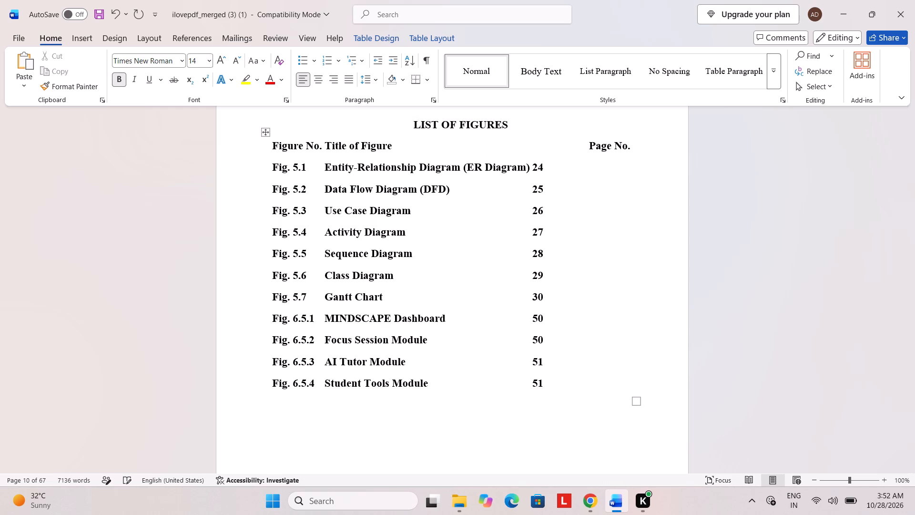
# Pad the Fig. 5.1 page number 24 with leading spaces so it sits near the shifted "Page No." heading.
pyautogui.click(533, 168)
pyautogui.press('space')
pyautogui.press('space')
pyautogui.press('space')
pyautogui.press('space')
pyautogui.press('space')
pyautogui.press('space')
pyautogui.press('space')
pyautogui.press('space')
pyautogui.press('space')
pyautogui.press('space')
pyautogui.press('space')
pyautogui.press('space')
pyautogui.press('space')
pyautogui.press('space')
pyautogui.press('space')
pyautogui.press('space')
pyautogui.press('space')
pyautogui.press('space')
pyautogui.press('space')
pyautogui.press('space')
pyautogui.press('space')
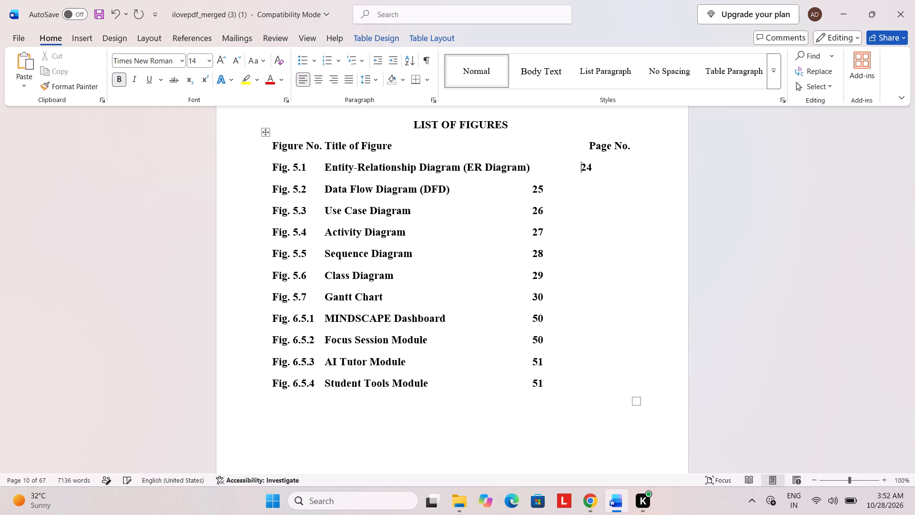
pyautogui.press('space')
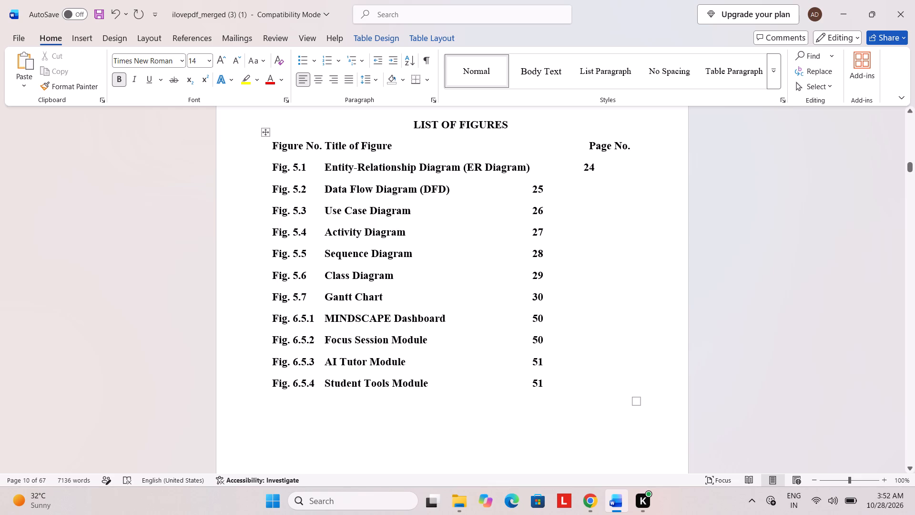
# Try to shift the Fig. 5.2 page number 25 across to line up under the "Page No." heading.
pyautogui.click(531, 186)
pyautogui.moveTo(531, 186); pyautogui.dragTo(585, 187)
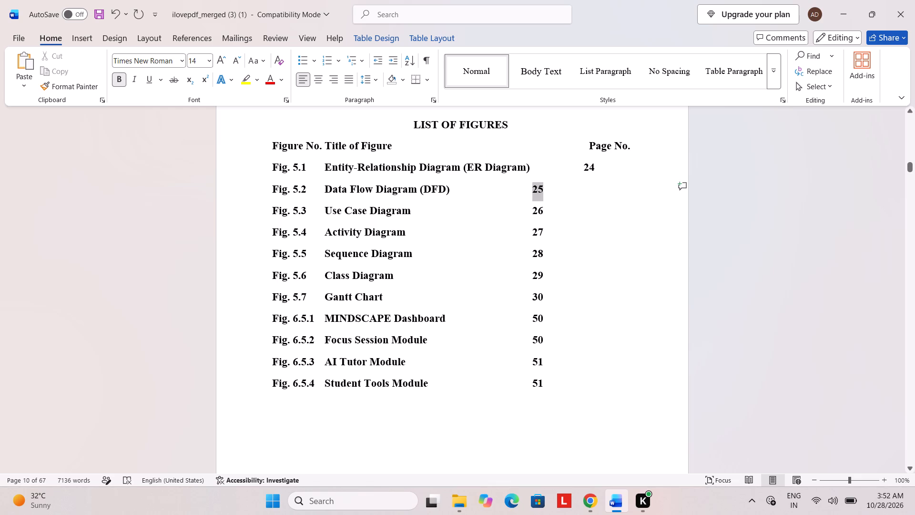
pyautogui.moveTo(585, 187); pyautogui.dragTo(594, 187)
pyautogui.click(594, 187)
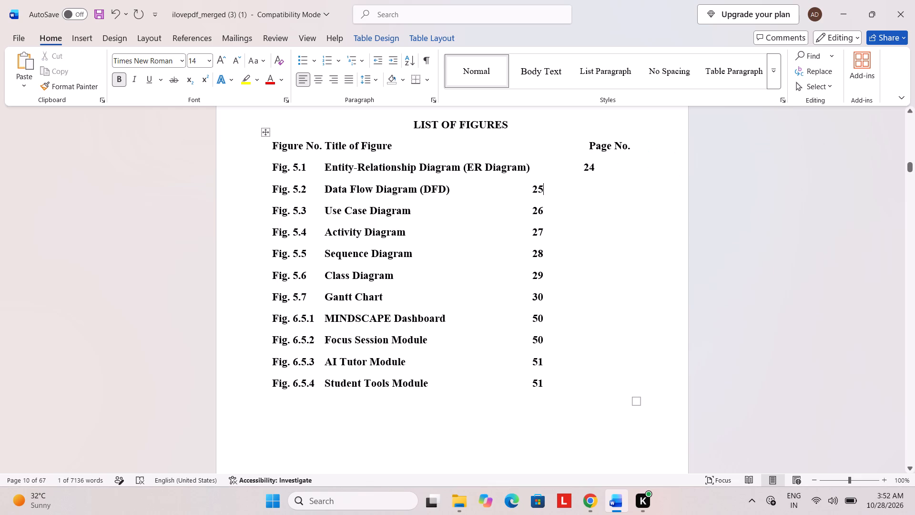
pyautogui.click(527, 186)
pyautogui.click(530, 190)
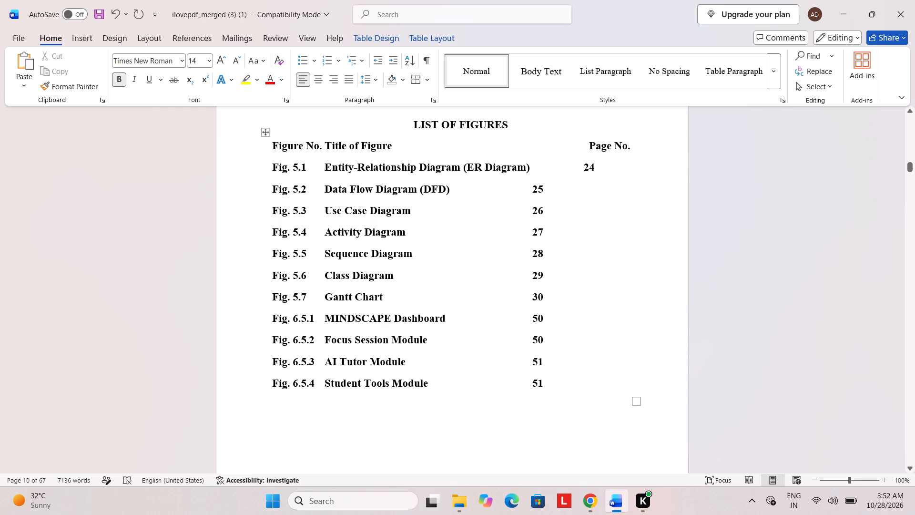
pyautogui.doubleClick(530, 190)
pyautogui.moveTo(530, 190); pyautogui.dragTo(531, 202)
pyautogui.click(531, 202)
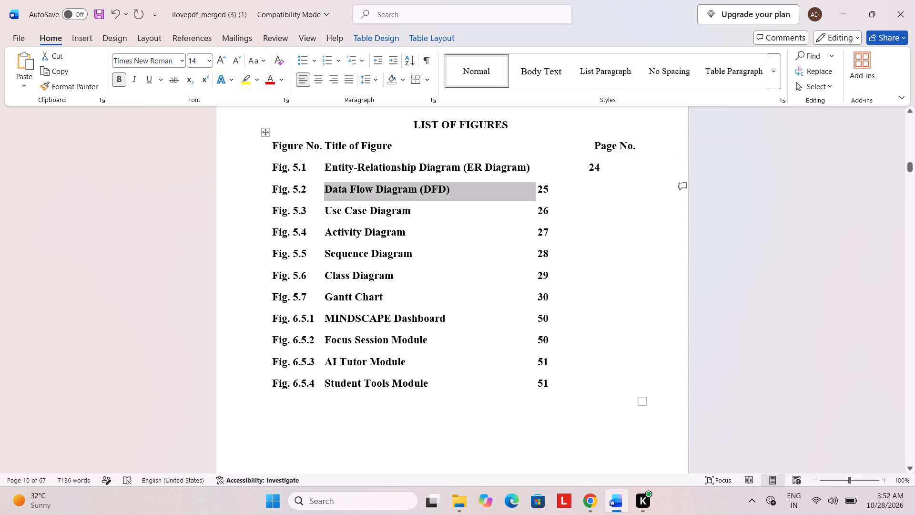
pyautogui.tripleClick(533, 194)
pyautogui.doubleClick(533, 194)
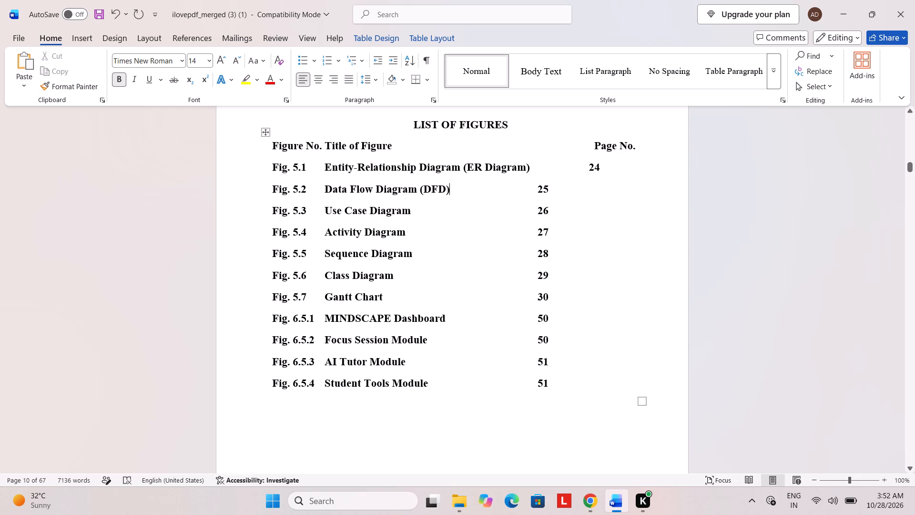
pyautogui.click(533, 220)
# Undo the column-width change and the space padding before the "Page No." heading and the Fig. 5.1 page number.
pyautogui.hotkey('ctrl', 'z')
pyautogui.hotkey('ctrl', 'z')
pyautogui.hotkey('ctrl', 'z')
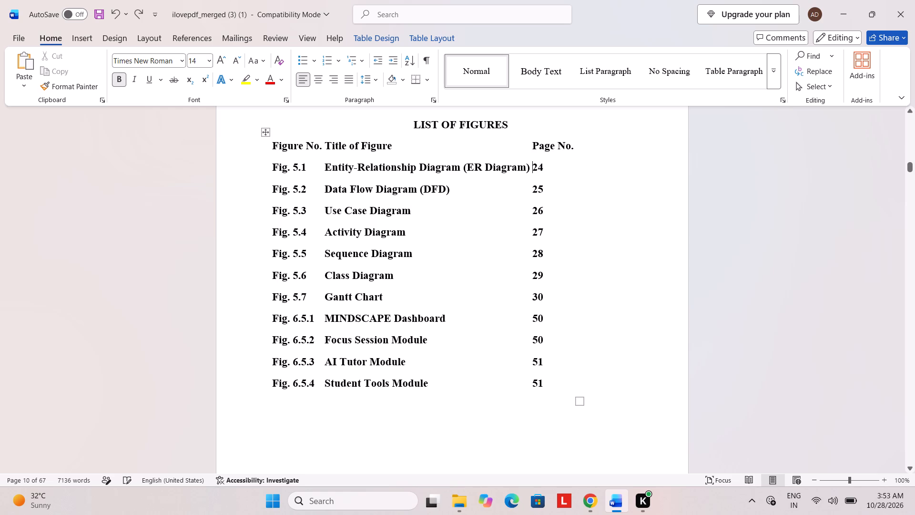
# Widen the Title of Figure column so the whole page-number column shifts toward the page's right margin.
pyautogui.click(529, 153)
pyautogui.moveTo(529, 153); pyautogui.dragTo(566, 154)
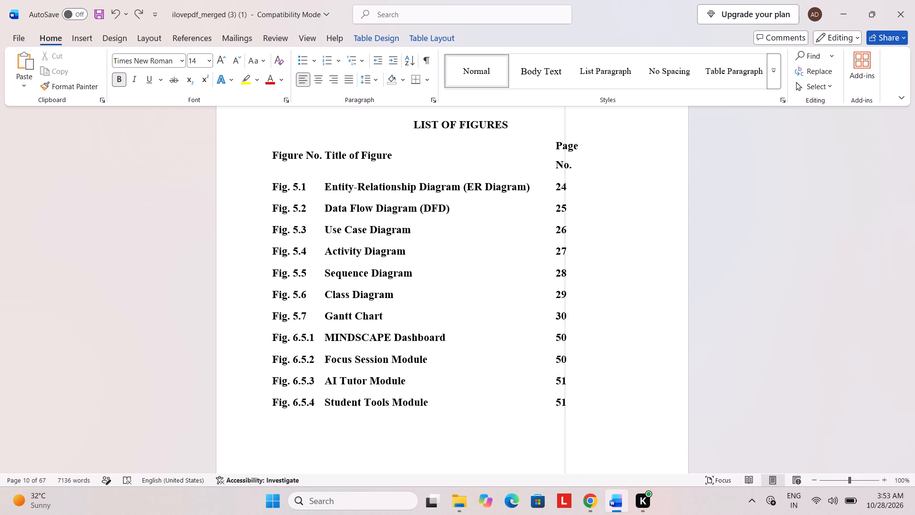
pyautogui.moveTo(566, 154); pyautogui.dragTo(623, 157)
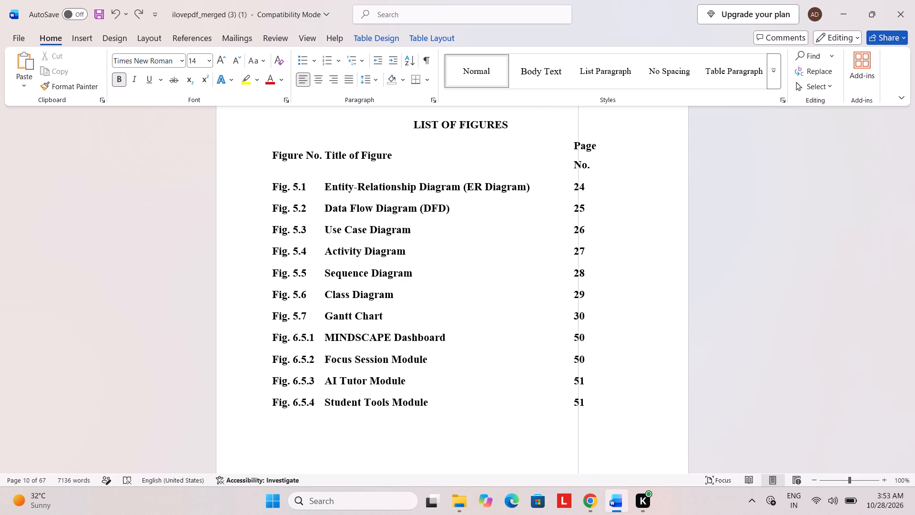
pyautogui.moveTo(623, 157); pyautogui.dragTo(653, 173)
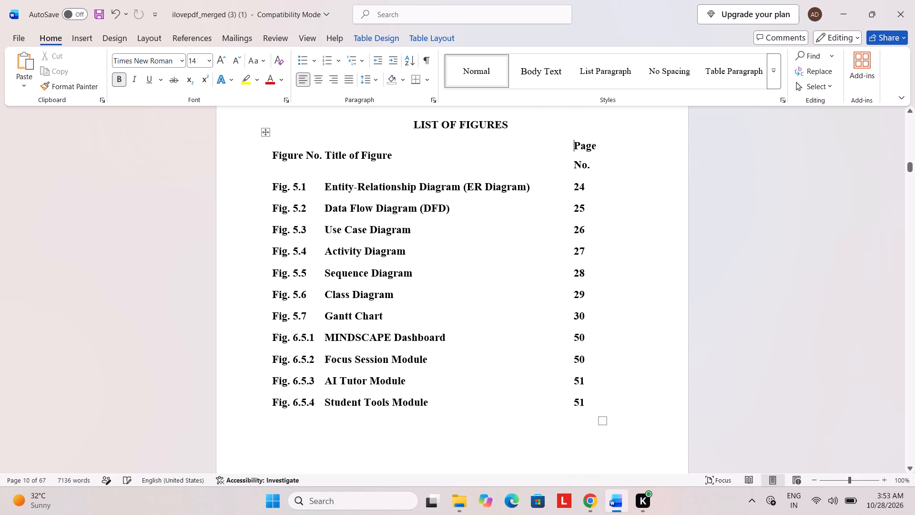
pyautogui.click(653, 173)
# Move the border before the page-number column back slightly so the "Page No." heading fits on one line.
pyautogui.click(571, 147)
pyautogui.click(575, 145)
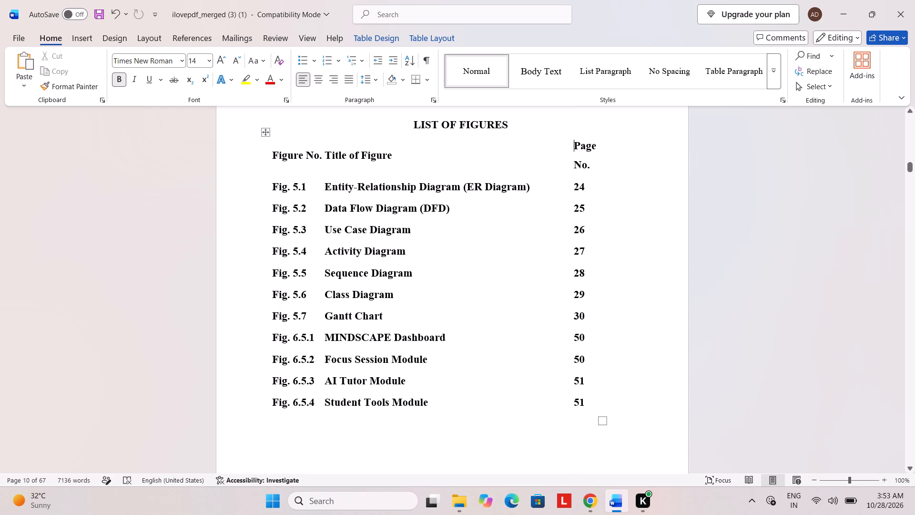
pyautogui.press('BackSpace')
pyautogui.press('BackSpace')
pyautogui.press('BackSpace')
pyautogui.moveTo(571, 146); pyautogui.dragTo(566, 146)
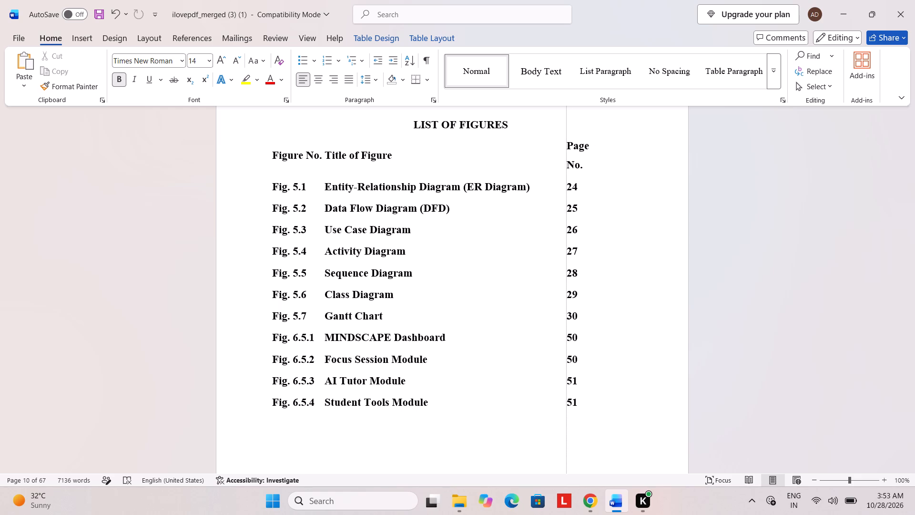
pyautogui.moveTo(566, 146); pyautogui.dragTo(550, 155)
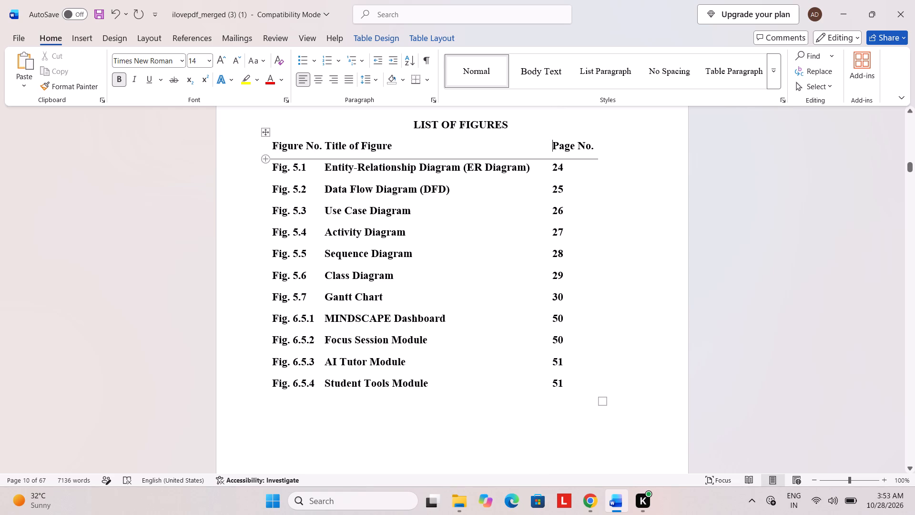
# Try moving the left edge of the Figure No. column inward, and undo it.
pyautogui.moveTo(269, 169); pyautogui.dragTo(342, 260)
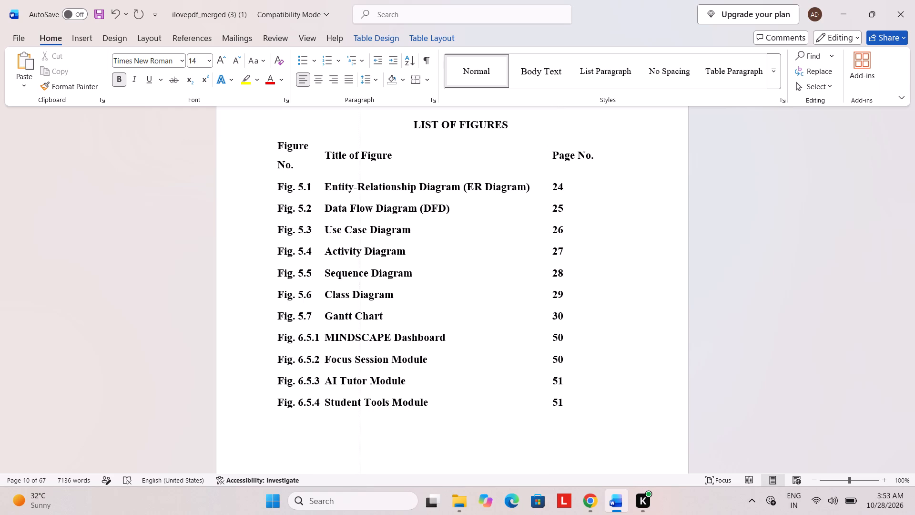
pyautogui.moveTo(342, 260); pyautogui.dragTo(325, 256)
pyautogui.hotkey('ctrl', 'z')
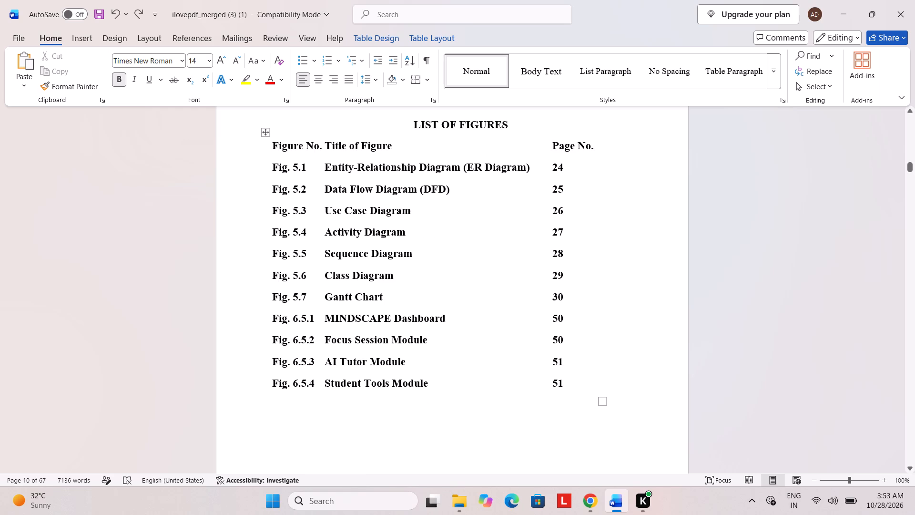
# Remove bold from all figure entries, Fig. 5.1 to Fig. 6.5.4, and set their font size to 12.
pyautogui.click(274, 167)
pyautogui.click(274, 167)
pyautogui.moveTo(274, 167); pyautogui.dragTo(558, 335)
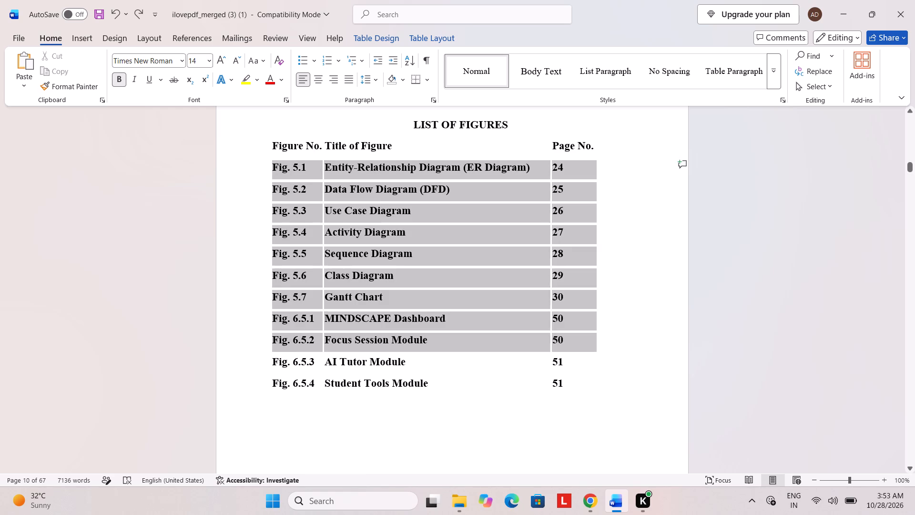
pyautogui.moveTo(558, 335); pyautogui.dragTo(609, 387)
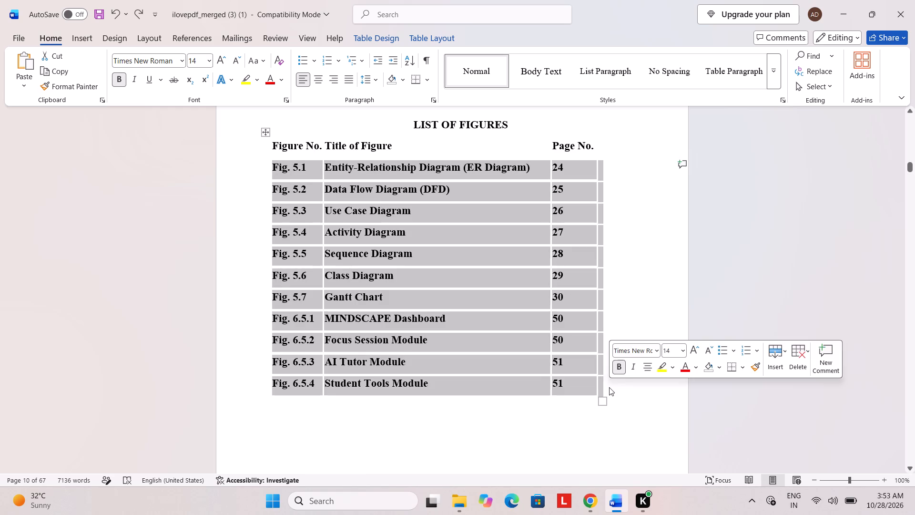
pyautogui.click(120, 79)
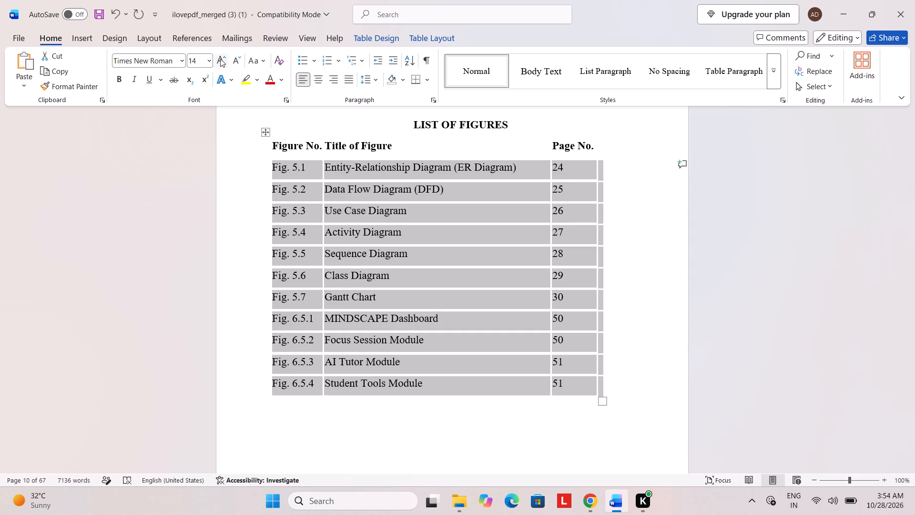
pyautogui.moveTo(208, 61); pyautogui.dragTo(197, 133)
pyautogui.click(170, 172)
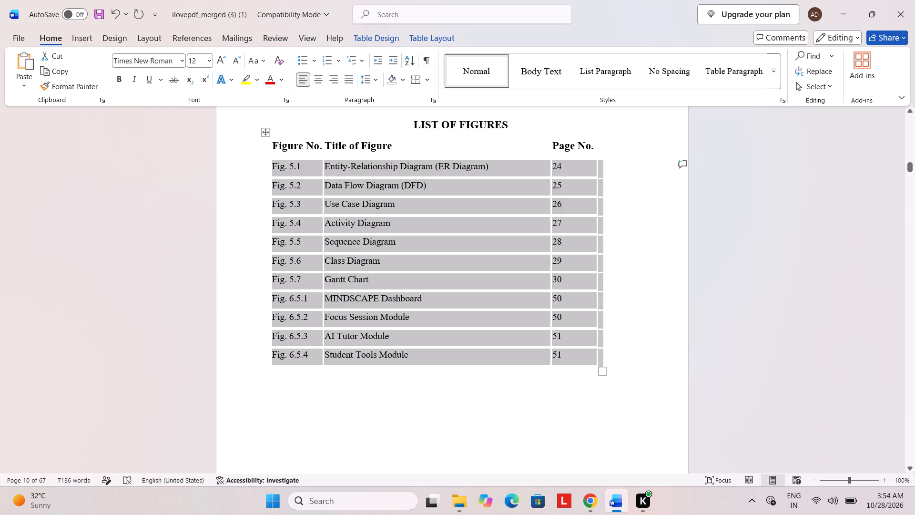
pyautogui.click(156, 256)
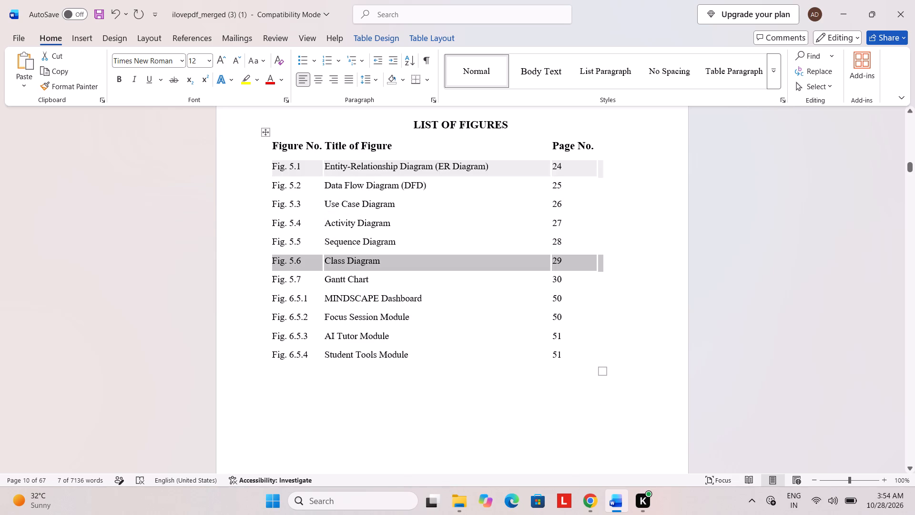
pyautogui.click(735, 266)
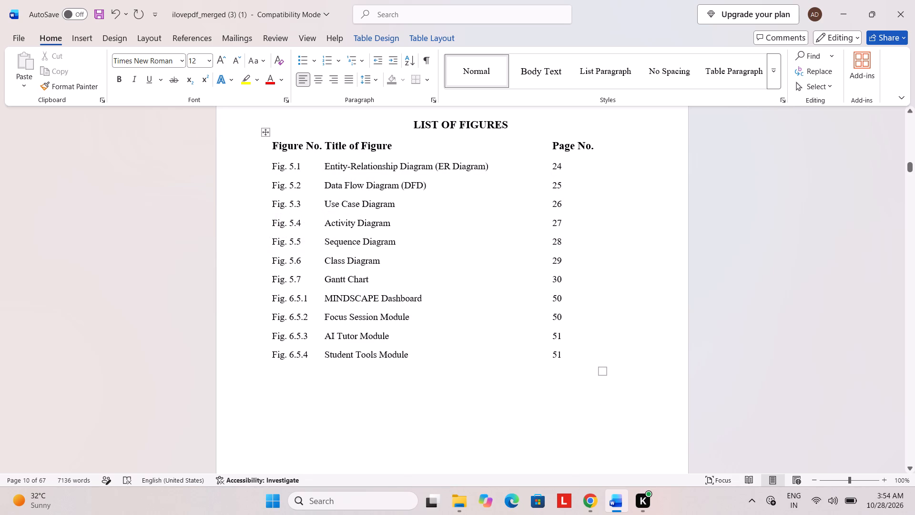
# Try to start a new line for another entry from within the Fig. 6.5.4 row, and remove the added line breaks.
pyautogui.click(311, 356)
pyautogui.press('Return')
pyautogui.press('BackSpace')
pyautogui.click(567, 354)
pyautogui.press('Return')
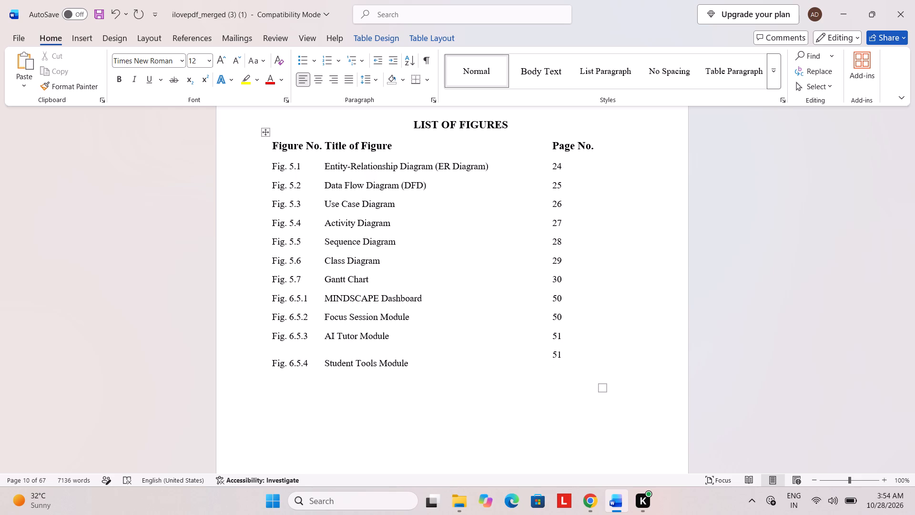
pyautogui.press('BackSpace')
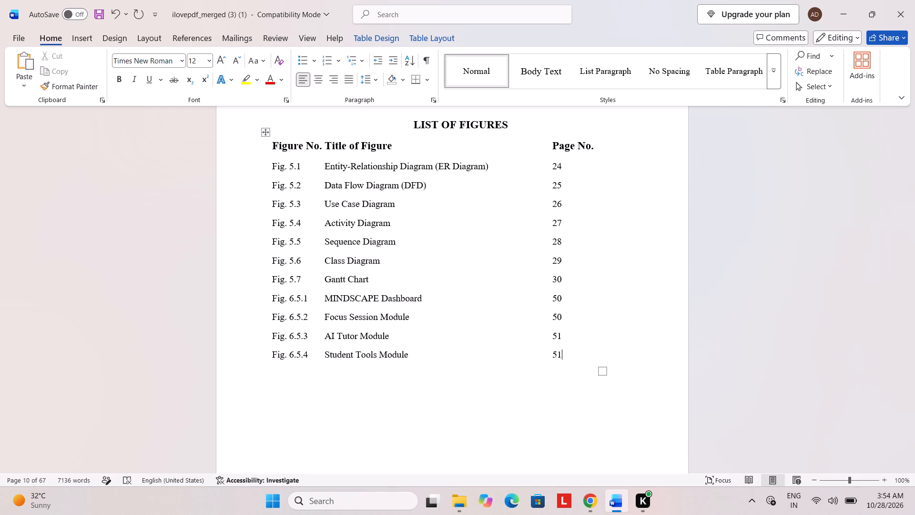
# Start a new entry "Fig. 9.1" on the line below the Fig. 6.5.4 row, in non-bold size 12 text.
pyautogui.press('Down')
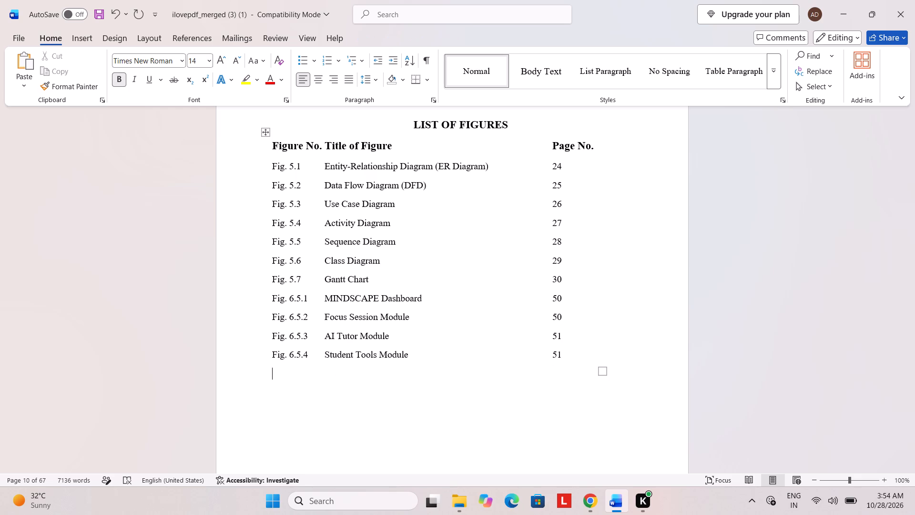
pyautogui.press('f')
pyautogui.press('BackSpace')
pyautogui.click(120, 82)
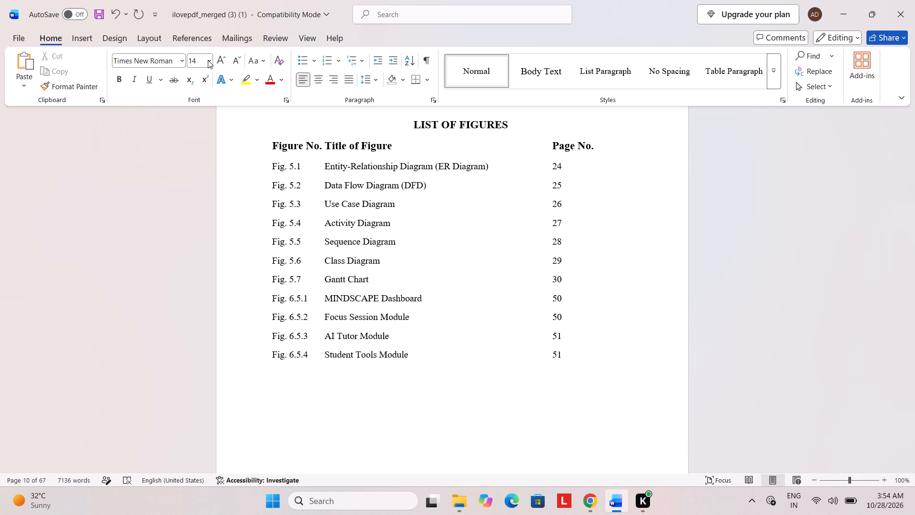
pyautogui.click(208, 60)
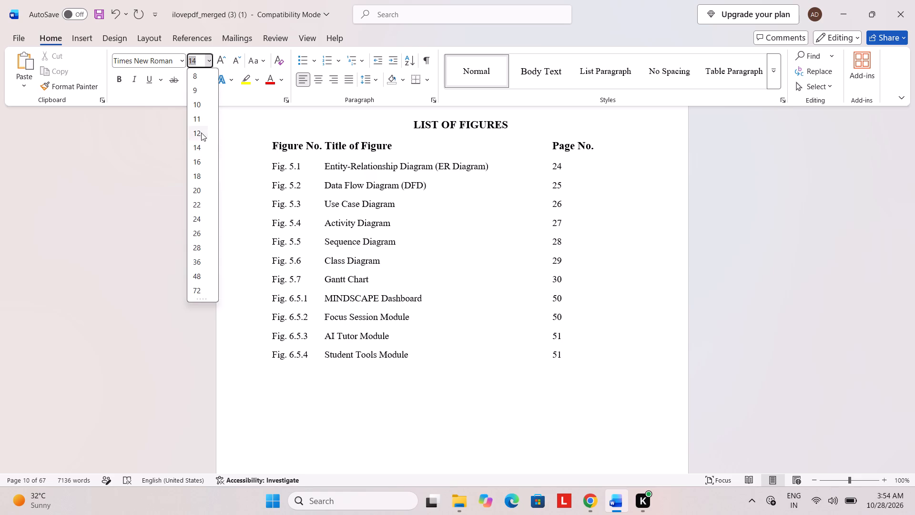
pyautogui.click(201, 133)
pyautogui.write('fi')
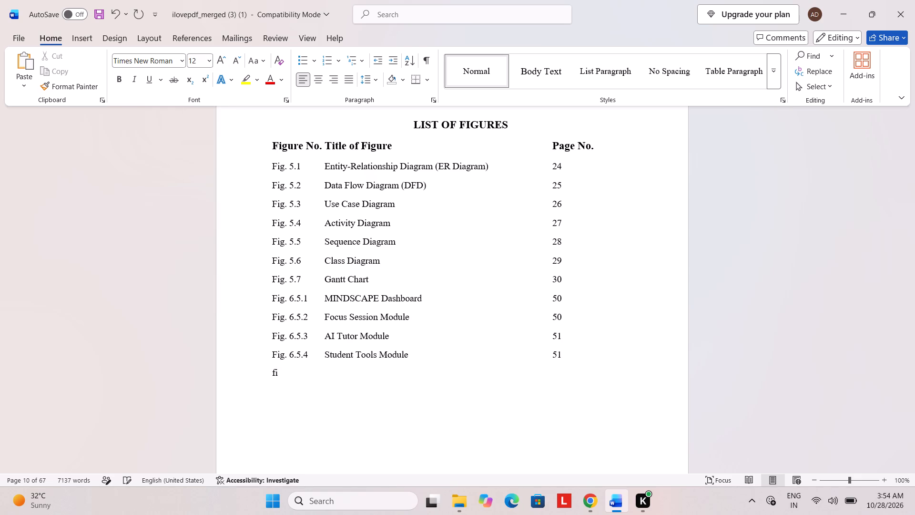
pyautogui.write('g')
pyautogui.press('space')
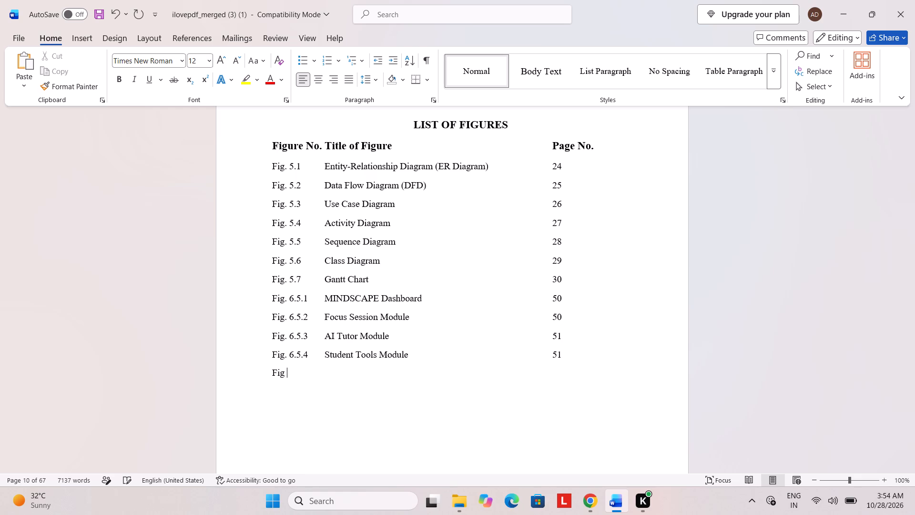
pyautogui.press('BackSpace')
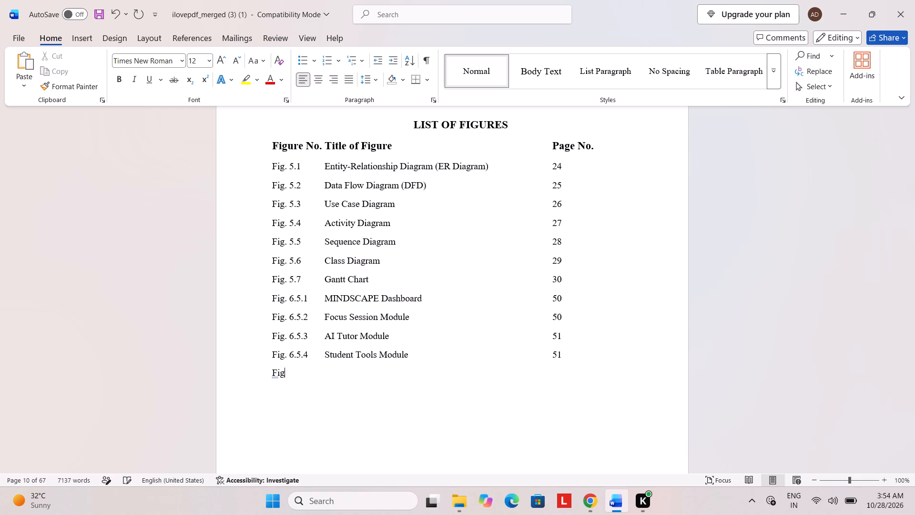
pyautogui.press('.')
pyautogui.press('space')
pyautogui.press('9')
pyautogui.press('.')
pyautogui.press('1')
pyautogui.press('space')
pyautogui.press('space')
pyautogui.press('space')
pyautogui.press('space')
pyautogui.press('space')
pyautogui.press('space')
pyautogui.press('space')
pyautogui.press('space')
pyautogui.press('space')
pyautogui.press('space')
pyautogui.press('space')
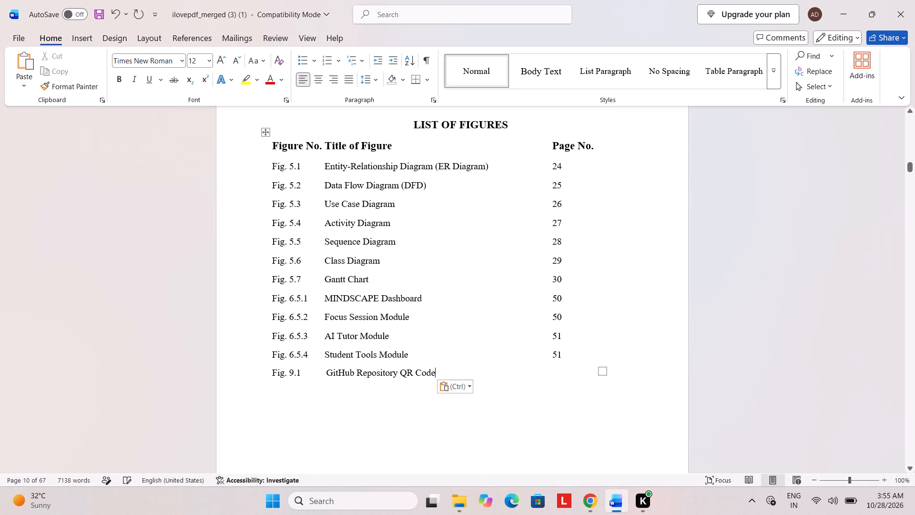
pyautogui.click(328, 367)
pyautogui.press('BackSpace')
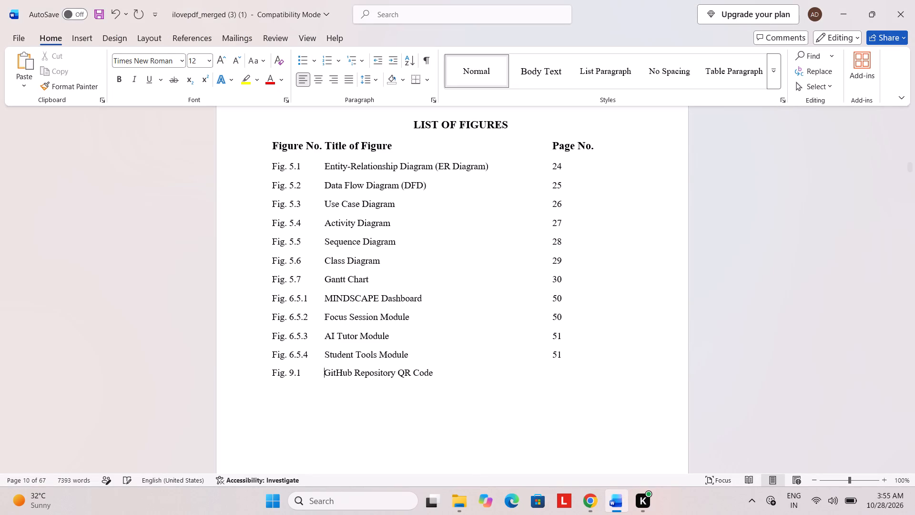
# Add page number 57 to the Fig. 9.1 line, spaced out to align with the Page No. column.
pyautogui.click(554, 369)
pyautogui.press('space')
pyautogui.press('space')
pyautogui.press('space')
pyautogui.press('space')
pyautogui.press('space')
pyautogui.press('space')
pyautogui.press('space')
pyautogui.press('space')
pyautogui.press('space')
pyautogui.press('space')
pyautogui.press('space')
pyautogui.press('space')
pyautogui.press('space')
pyautogui.press('space')
pyautogui.press('space')
pyautogui.press('space')
pyautogui.press('space')
pyautogui.press('space')
pyautogui.press('space')
pyautogui.press('space')
pyautogui.press('space')
pyautogui.press('space')
pyautogui.press('space')
pyautogui.press('space')
pyautogui.press('space')
pyautogui.press('space')
pyautogui.press('space')
pyautogui.press('space')
pyautogui.press('space')
pyautogui.press('space')
pyautogui.press('space')
pyautogui.press('space')
pyautogui.press('space')
pyautogui.press('space')
pyautogui.press('space')
pyautogui.press('space')
pyautogui.press('space')
pyautogui.press('space')
pyautogui.press('space')
pyautogui.press('space')
pyautogui.press('space')
pyautogui.press('BackSpace')
pyautogui.write('58')
pyautogui.press('BackSpace')
pyautogui.press('7')
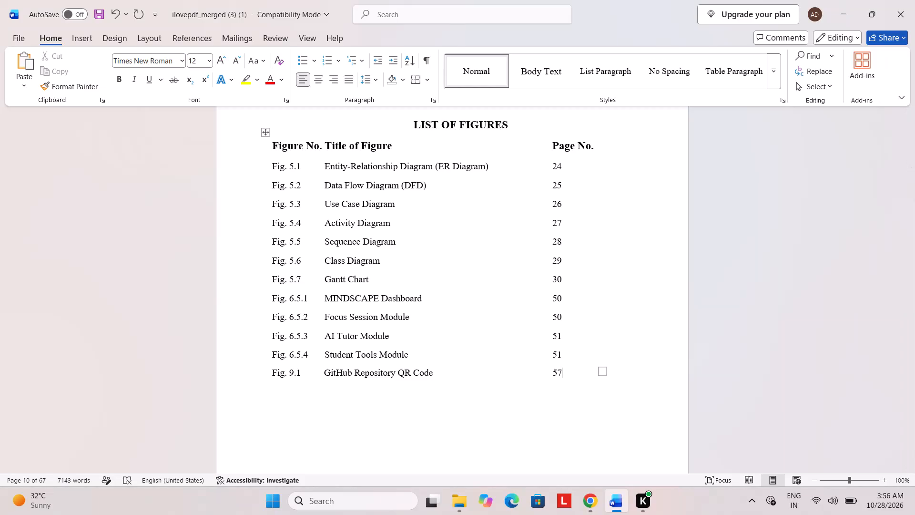
# Add a dotted leader after the title Entity-Relationship Diagram (ER Diagram), reaching up to its page number.
pyautogui.click(394, 142)
pyautogui.click(494, 165)
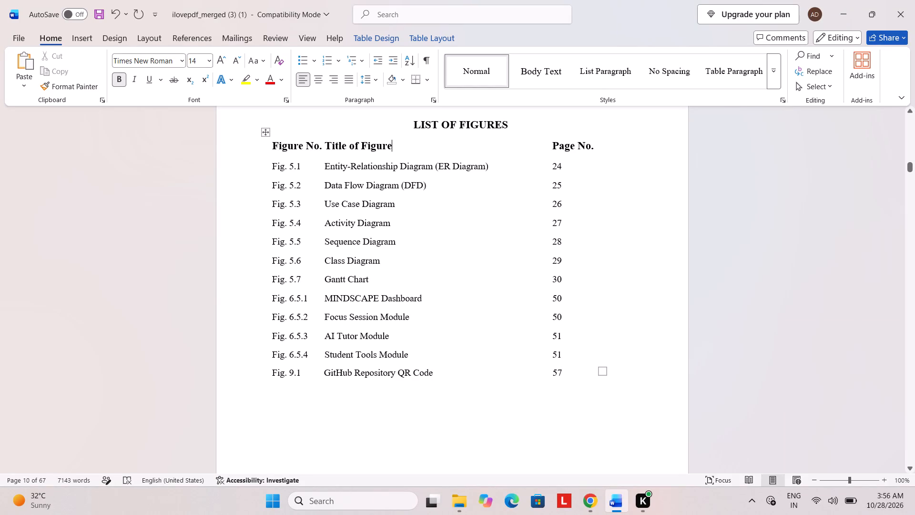
pyautogui.press('.')
pyautogui.press('.')
pyautogui.press('.')
pyautogui.press('.')
pyautogui.press('.')
pyautogui.press('.')
pyautogui.press('.')
pyautogui.press('.')
pyautogui.press('.')
pyautogui.press('.')
pyautogui.press('.')
pyautogui.press('.')
pyautogui.press('.')
pyautogui.press('.')
pyautogui.press('.')
pyautogui.press('.')
pyautogui.press('.')
pyautogui.press('.')
pyautogui.press('.')
pyautogui.press('.')
pyautogui.write('...')
pyautogui.press('.')
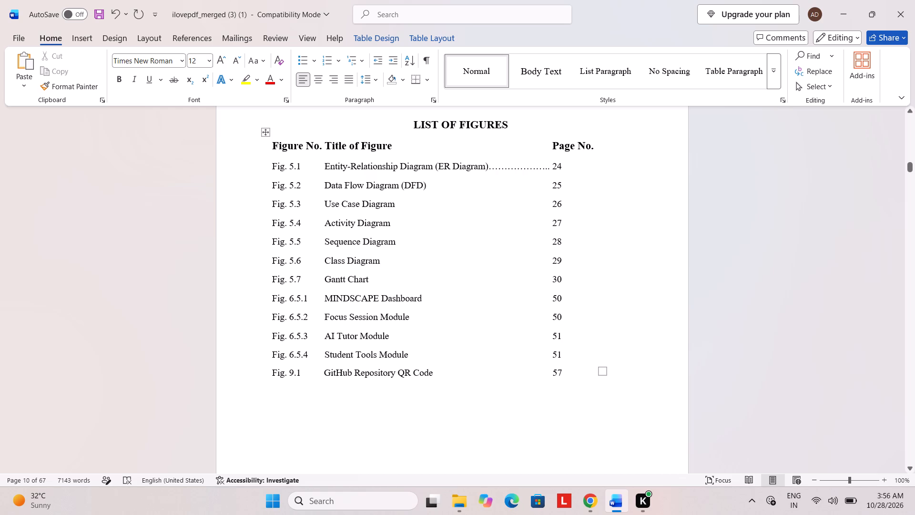
# Add a dotted leader after the title Data Flow Diagram (DFD), reaching its page number while staying on one line.
pyautogui.click(429, 184)
pyautogui.press('.')
pyautogui.press('.')
pyautogui.press('.')
pyautogui.press('.')
pyautogui.press('.')
pyautogui.press('.')
pyautogui.press('.')
pyautogui.press('.')
pyautogui.press('.')
pyautogui.press('.')
pyautogui.press('.')
pyautogui.press('.')
pyautogui.press('.')
pyautogui.press('.')
pyautogui.press('.')
pyautogui.press('.')
pyautogui.press('.')
pyautogui.press('.')
pyautogui.press('.')
pyautogui.press('.')
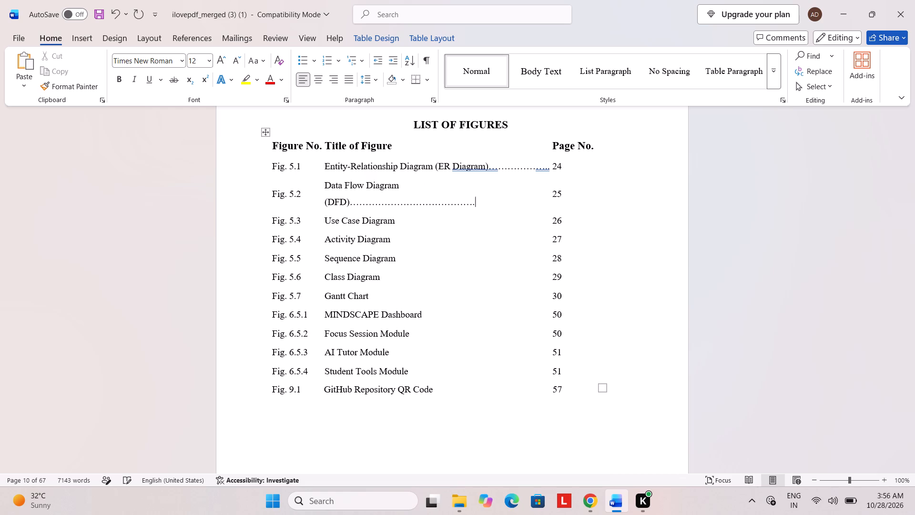
pyautogui.press('BackSpace')
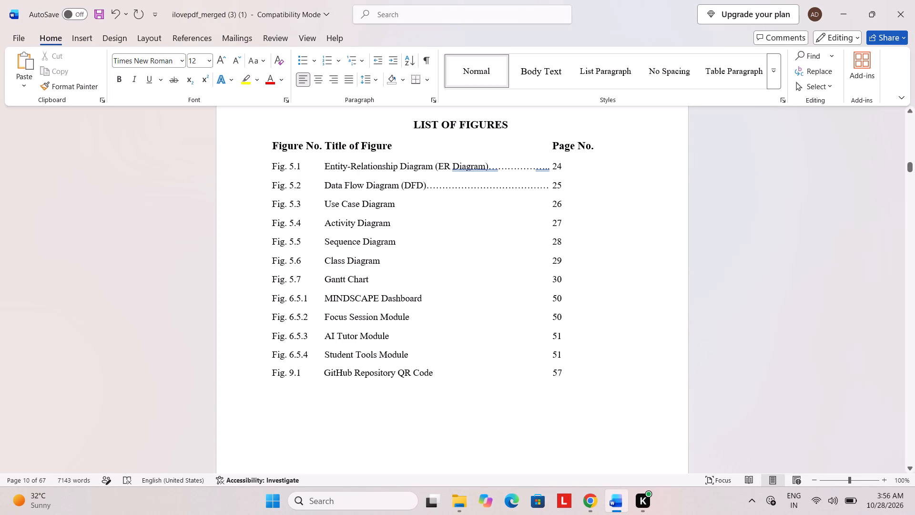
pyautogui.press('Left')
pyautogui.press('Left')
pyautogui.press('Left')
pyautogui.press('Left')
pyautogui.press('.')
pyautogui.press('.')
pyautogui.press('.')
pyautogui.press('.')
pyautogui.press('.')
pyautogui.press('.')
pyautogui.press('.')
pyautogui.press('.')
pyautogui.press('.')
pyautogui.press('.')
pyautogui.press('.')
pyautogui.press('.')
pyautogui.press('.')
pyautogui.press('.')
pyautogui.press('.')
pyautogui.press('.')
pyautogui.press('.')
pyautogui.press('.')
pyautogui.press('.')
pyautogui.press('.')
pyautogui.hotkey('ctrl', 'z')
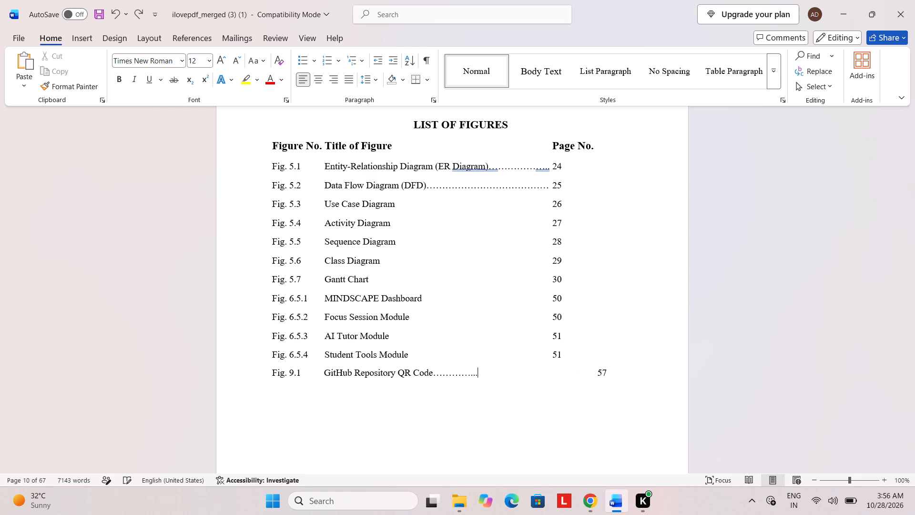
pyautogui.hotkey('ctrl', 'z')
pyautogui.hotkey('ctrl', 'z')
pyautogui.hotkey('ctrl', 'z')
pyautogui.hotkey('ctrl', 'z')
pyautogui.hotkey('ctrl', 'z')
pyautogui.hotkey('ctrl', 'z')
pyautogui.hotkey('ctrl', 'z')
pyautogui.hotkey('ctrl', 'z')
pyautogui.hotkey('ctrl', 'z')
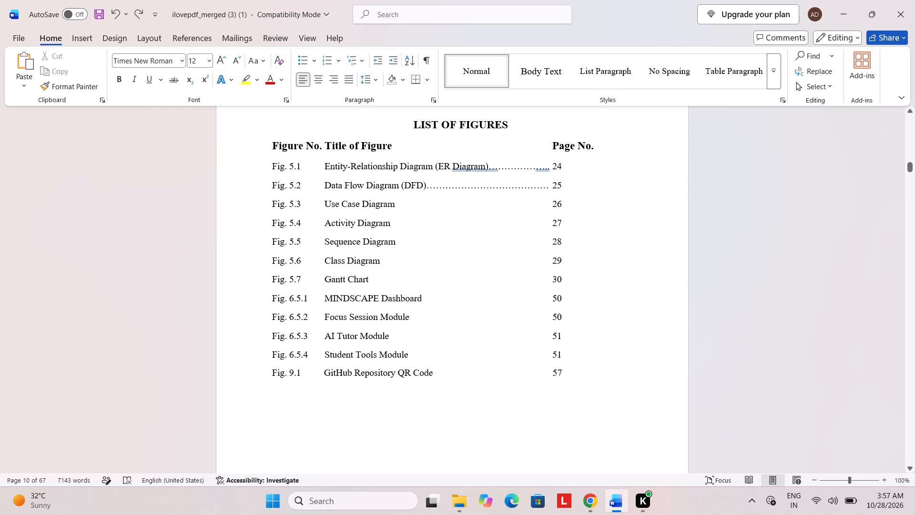
# Replace the blank spacing between GitHub Repository QR Code and its page number 57 with a dotted leader, keeping the number aligned.
pyautogui.click(547, 372)
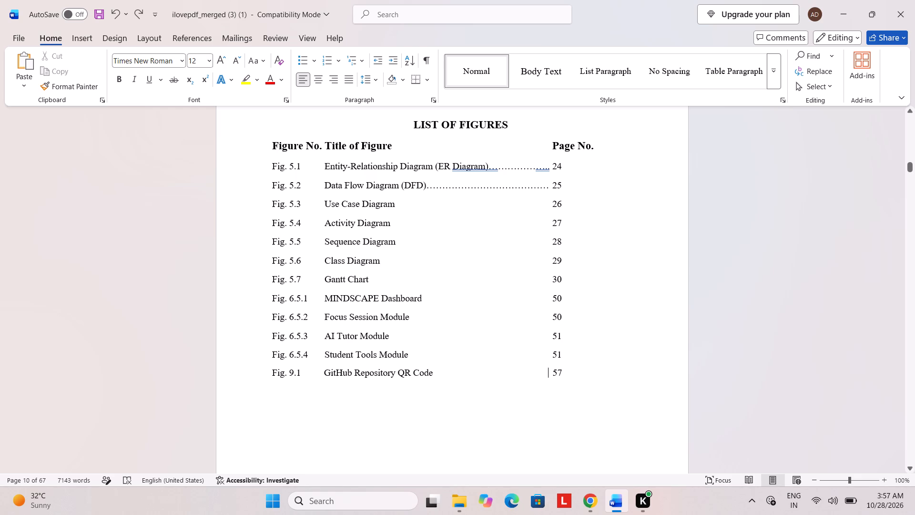
pyautogui.click(553, 374)
pyautogui.press('Right')
pyautogui.press('Left')
pyautogui.press('BackSpace')
pyautogui.press('BackSpace')
pyautogui.press('BackSpace')
pyautogui.press('BackSpace')
pyautogui.press('BackSpace')
pyautogui.press('BackSpace')
pyautogui.press('BackSpace')
pyautogui.press('BackSpace')
pyautogui.press('BackSpace')
pyautogui.press('BackSpace')
pyautogui.press('BackSpace')
pyautogui.press('BackSpace')
pyautogui.press('BackSpace')
pyautogui.press('BackSpace')
pyautogui.press('BackSpace')
pyautogui.press('BackSpace')
pyautogui.press('BackSpace')
pyautogui.press('BackSpace')
pyautogui.press('BackSpace')
pyautogui.press('BackSpace')
pyautogui.press('BackSpace')
pyautogui.press('BackSpace')
pyautogui.press('BackSpace')
pyautogui.press('BackSpace')
pyautogui.press('BackSpace')
pyautogui.press('BackSpace')
pyautogui.press('BackSpace')
pyautogui.press('BackSpace')
pyautogui.press('.')
pyautogui.press('.')
pyautogui.press('.')
pyautogui.press('.')
pyautogui.press('.')
pyautogui.press('.')
pyautogui.press('.')
pyautogui.press('.')
pyautogui.press('.')
pyautogui.press('.')
pyautogui.press('.')
pyautogui.press('.')
pyautogui.press('.')
pyautogui.press('.')
pyautogui.press('.')
pyautogui.press('.')
pyautogui.press('.')
pyautogui.press('.')
pyautogui.press('.')
pyautogui.press('.')
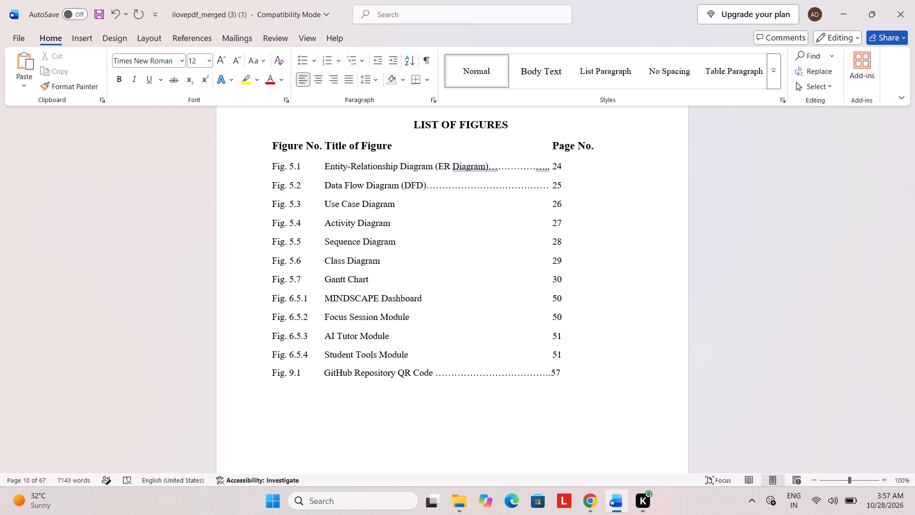
# Add a dotted leader after the title Student Tools Module, reaching its page number while staying on one line.
pyautogui.click(411, 355)
pyautogui.press('.')
pyautogui.press('.')
pyautogui.press('.')
pyautogui.press('.')
pyautogui.press('.')
pyautogui.press('.')
pyautogui.press('.')
pyautogui.press('.')
pyautogui.press('.')
pyautogui.press('.')
pyautogui.press('.')
pyautogui.press('.')
pyautogui.press('.')
pyautogui.press('.')
pyautogui.press('.')
pyautogui.press('.')
pyautogui.press('.')
pyautogui.press('.')
pyautogui.press('.')
pyautogui.press('.')
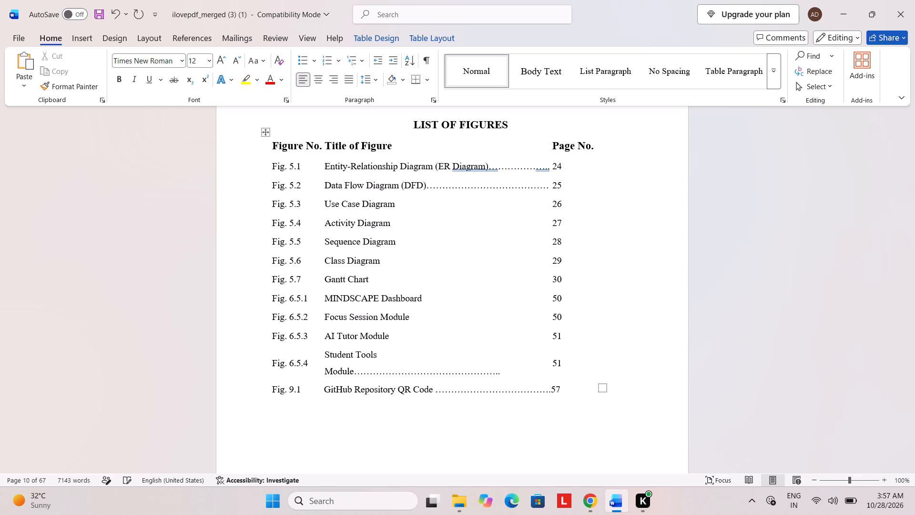
pyautogui.press('BackSpace')
pyautogui.press('BackSpace')
pyautogui.press('BackSpace')
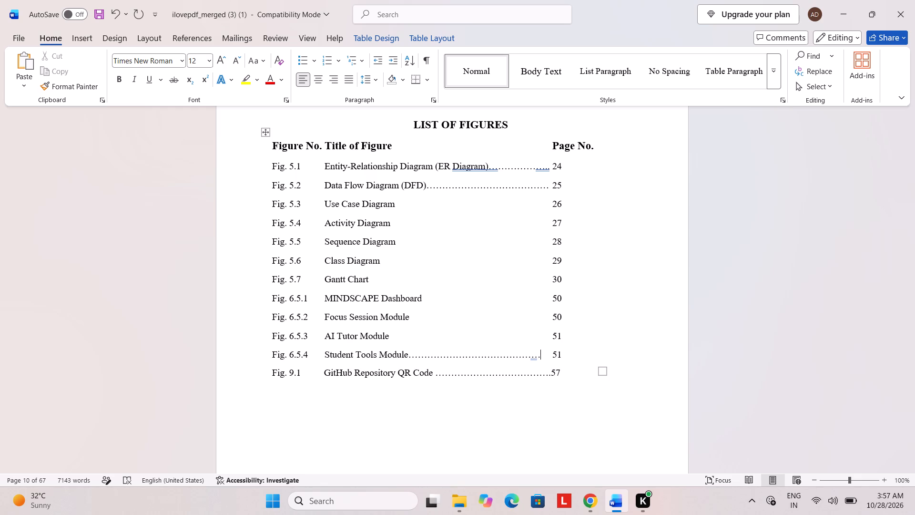
pyautogui.write('...')
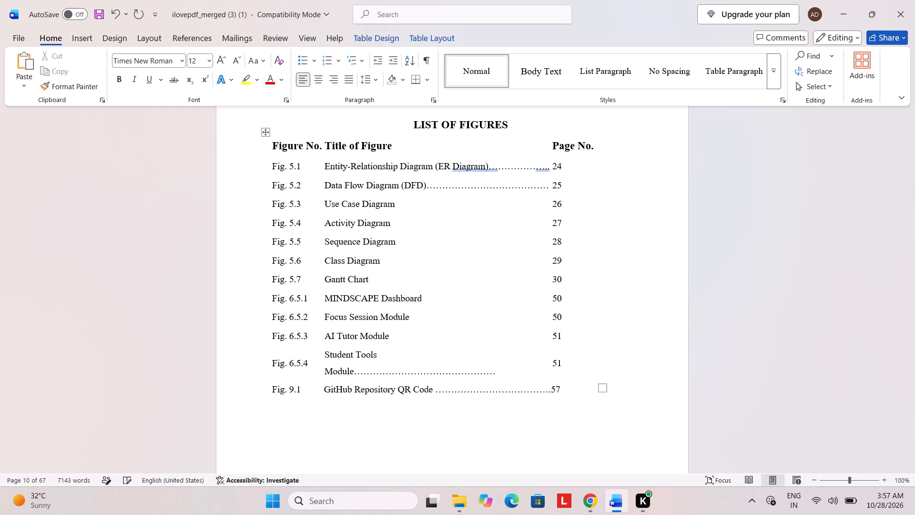
pyautogui.press('BackSpace')
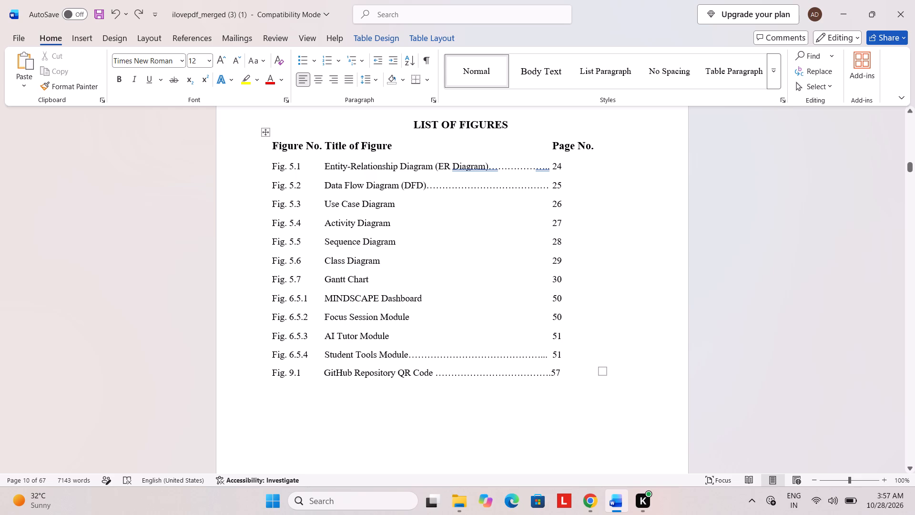
# Add a dotted leader after the title AI Tutor Module, reaching its page number while staying on one line.
pyautogui.click(389, 335)
pyautogui.press('.')
pyautogui.press('.')
pyautogui.press('.')
pyautogui.press('.')
pyautogui.press('.')
pyautogui.press('.')
pyautogui.press('.')
pyautogui.press('.')
pyautogui.press('.')
pyautogui.press('.')
pyautogui.press('.')
pyautogui.press('.')
pyautogui.press('.')
pyautogui.press('.')
pyautogui.press('.')
pyautogui.press('.')
pyautogui.press('.')
pyautogui.press('.')
pyautogui.press('.')
pyautogui.press('.')
pyautogui.write('....')
pyautogui.press('.')
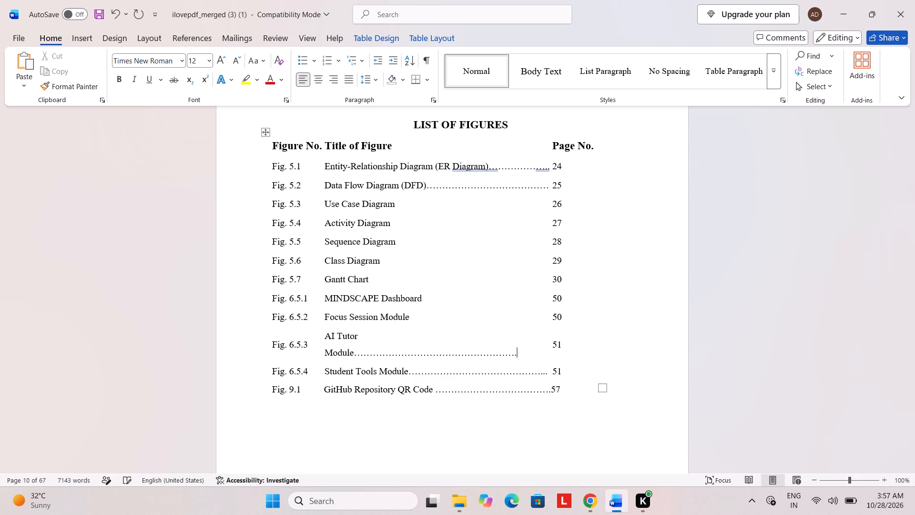
pyautogui.press('BackSpace')
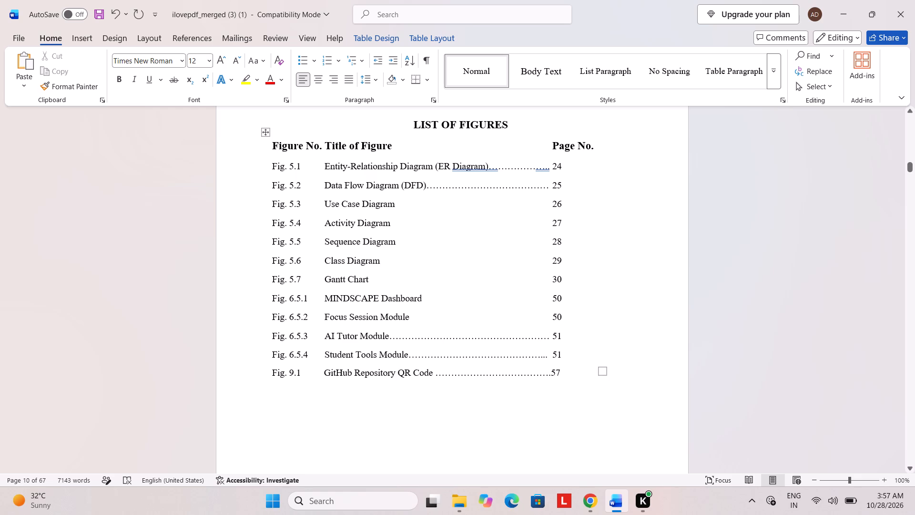
# Add a dotted leader after the title Focus Session Module, reaching its page number while staying on one line.
pyautogui.click(414, 312)
pyautogui.press('.')
pyautogui.press('.')
pyautogui.press('.')
pyautogui.press('.')
pyautogui.press('.')
pyautogui.press('.')
pyautogui.press('.')
pyautogui.press('.')
pyautogui.press('.')
pyautogui.press('.')
pyautogui.press('.')
pyautogui.press('.')
pyautogui.press('.')
pyautogui.press('.')
pyautogui.press('.')
pyautogui.press('.')
pyautogui.press('.')
pyautogui.press('.')
pyautogui.press('.')
pyautogui.press('.')
pyautogui.write('................')
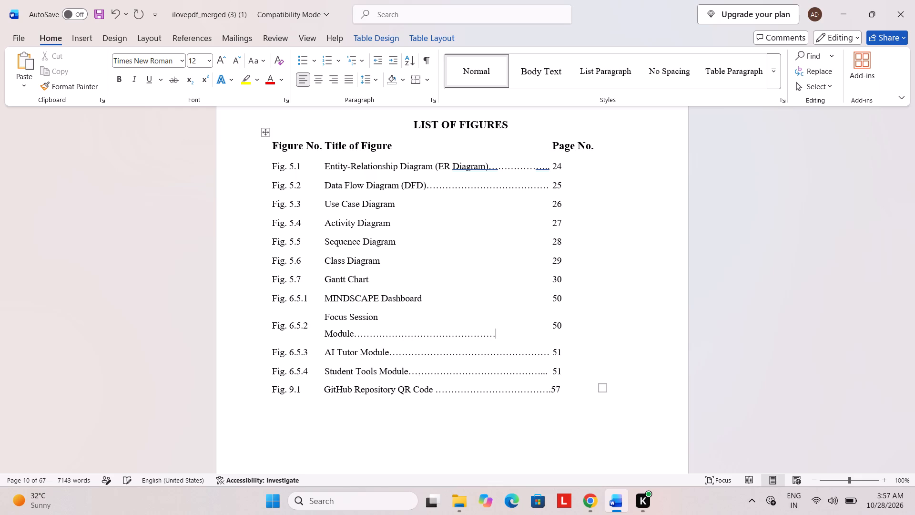
pyautogui.press('BackSpace')
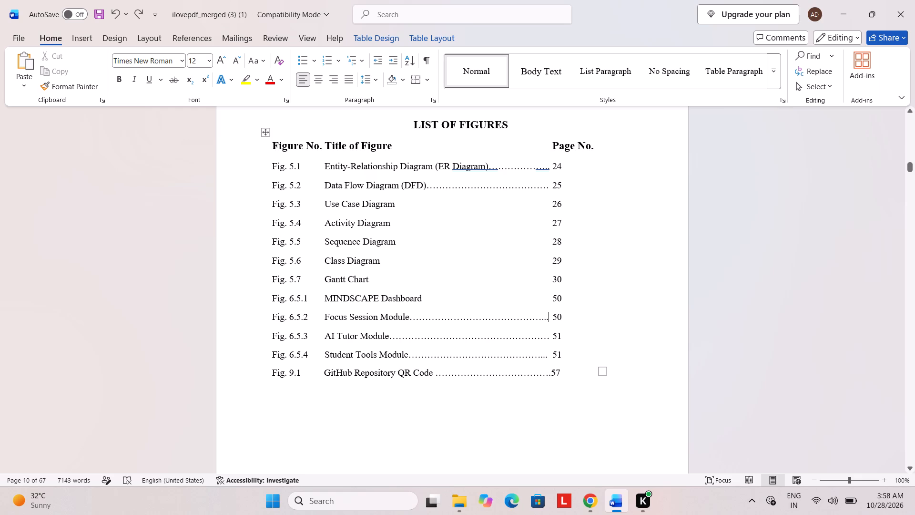
# Add a dotted leader after the title MINDSCAPE Dashboard, reaching its page number while staying on one line.
pyautogui.press('Up')
pyautogui.press('.')
pyautogui.press('.')
pyautogui.press('.')
pyautogui.press('.')
pyautogui.press('.')
pyautogui.press('.')
pyautogui.press('.')
pyautogui.press('.')
pyautogui.press('.')
pyautogui.press('.')
pyautogui.press('.')
pyautogui.press('.')
pyautogui.press('.')
pyautogui.press('.')
pyautogui.press('.')
pyautogui.press('.')
pyautogui.press('.')
pyautogui.press('.')
pyautogui.press('.')
pyautogui.press('.')
pyautogui.write('..........')
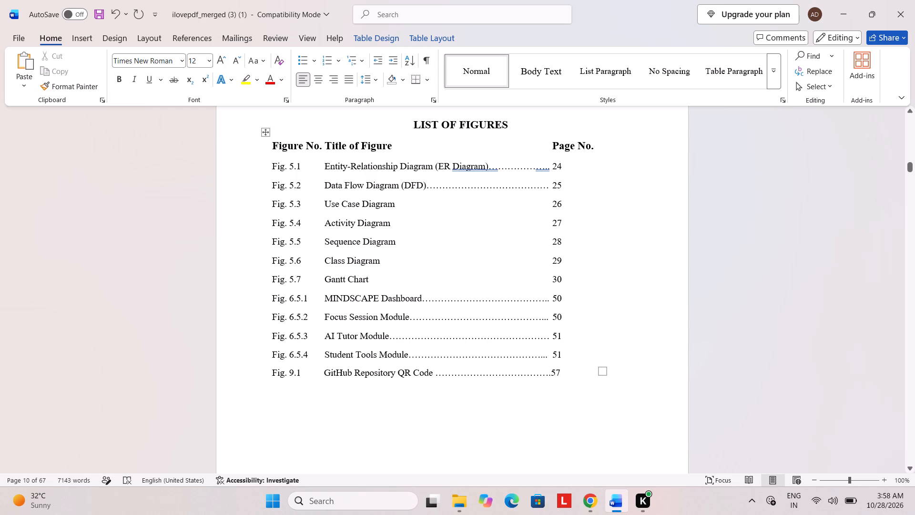
# Add a dotted leader after the title Gantt Chart, reaching its page number while staying on one line.
pyautogui.click(377, 279)
pyautogui.press('.')
pyautogui.press('.')
pyautogui.press('.')
pyautogui.press('.')
pyautogui.press('.')
pyautogui.press('.')
pyautogui.press('.')
pyautogui.press('.')
pyautogui.press('.')
pyautogui.press('.')
pyautogui.press('.')
pyautogui.press('.')
pyautogui.press('.')
pyautogui.press('.')
pyautogui.press('.')
pyautogui.press('.')
pyautogui.press('.')
pyautogui.press('.')
pyautogui.press('.')
pyautogui.press('.')
pyautogui.press('BackSpace')
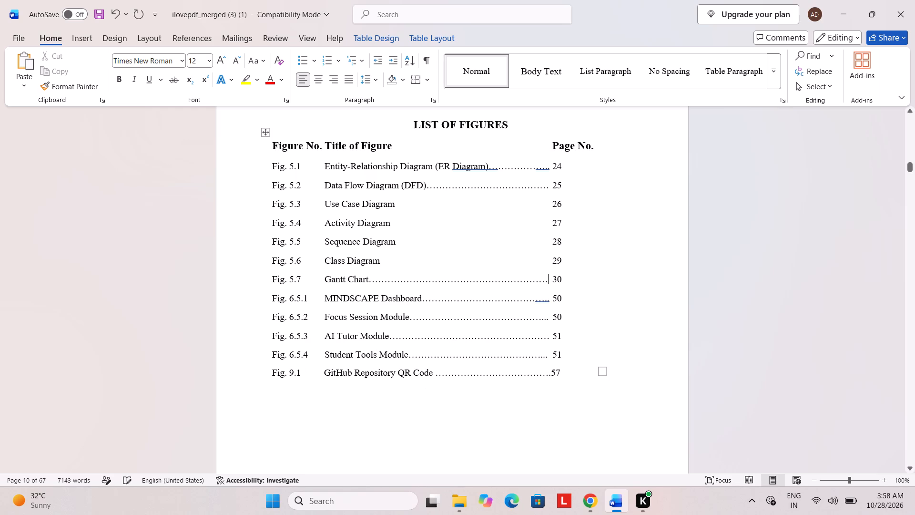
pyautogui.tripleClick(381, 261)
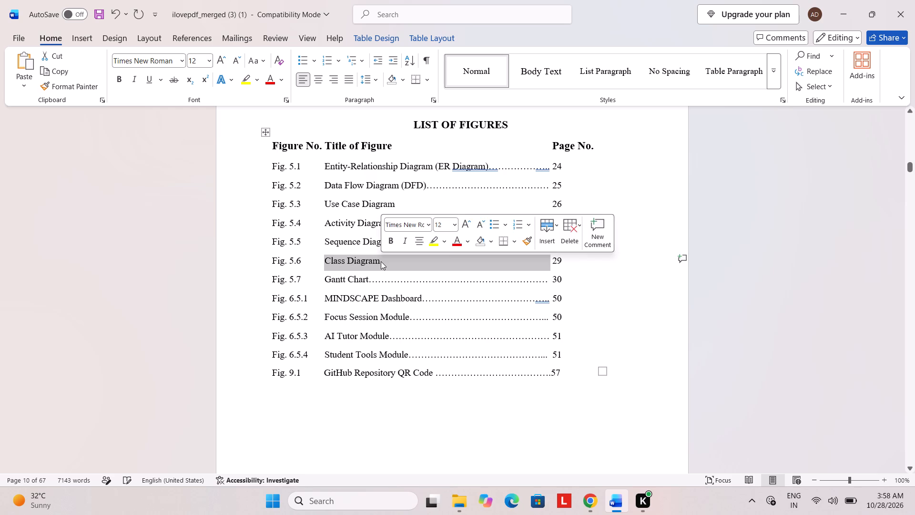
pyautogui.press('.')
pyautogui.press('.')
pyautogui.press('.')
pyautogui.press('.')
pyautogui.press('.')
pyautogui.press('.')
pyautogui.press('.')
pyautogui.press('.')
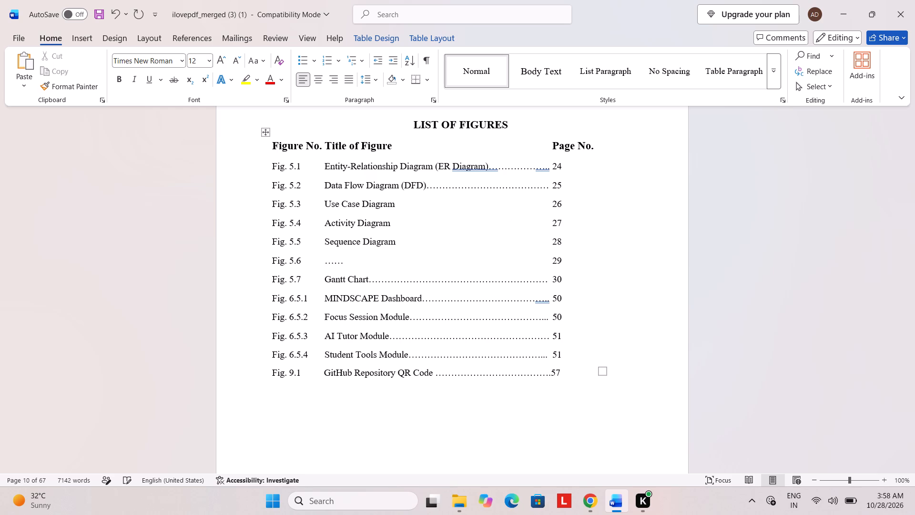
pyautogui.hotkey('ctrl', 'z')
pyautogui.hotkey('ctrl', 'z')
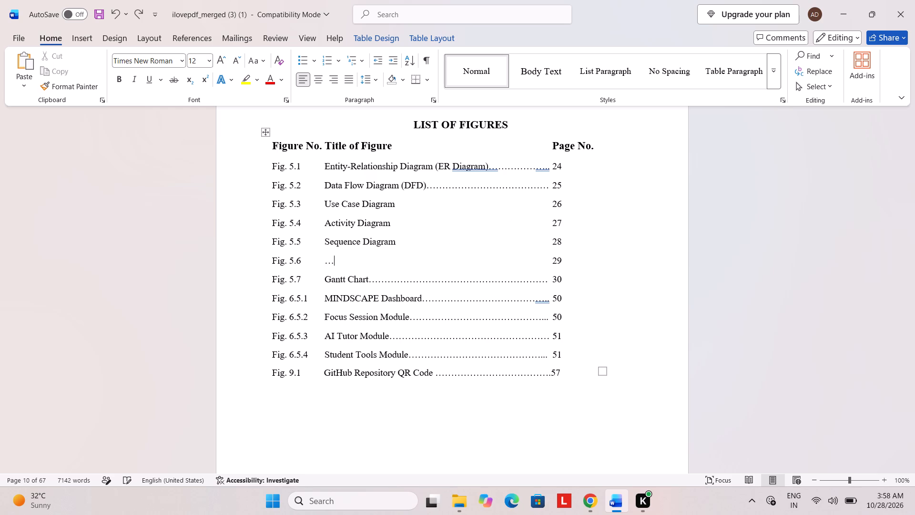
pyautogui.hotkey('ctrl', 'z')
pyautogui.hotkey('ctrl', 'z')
# Add a dotted leader after the title Class Diagram, keeping the title and reaching its page number on one line.
pyautogui.click(381, 261)
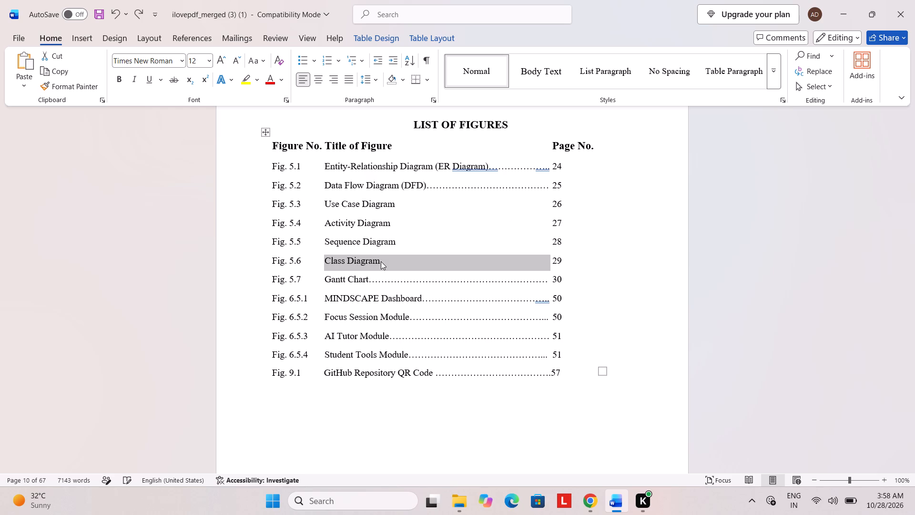
pyautogui.press('.')
pyautogui.press('.')
pyautogui.press('.')
pyautogui.press('.')
pyautogui.press('.')
pyautogui.press('.')
pyautogui.press('.')
pyautogui.press('.')
pyautogui.press('.')
pyautogui.press('.')
pyautogui.press('.')
pyautogui.press('.')
pyautogui.press('.')
pyautogui.press('.')
pyautogui.press('.')
pyautogui.press('.')
pyautogui.press('.')
pyautogui.press('.')
pyautogui.press('.')
pyautogui.press('.')
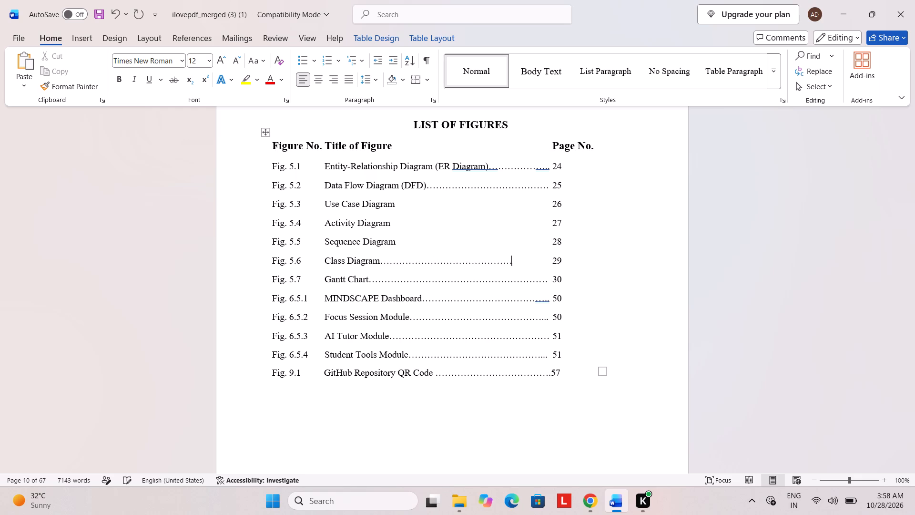
pyautogui.press('.')
pyautogui.press('BackSpace')
# Add a dotted leader after the title Activity Diagram, reaching its page number while staying on one line.
pyautogui.click(397, 243)
pyautogui.press('Up')
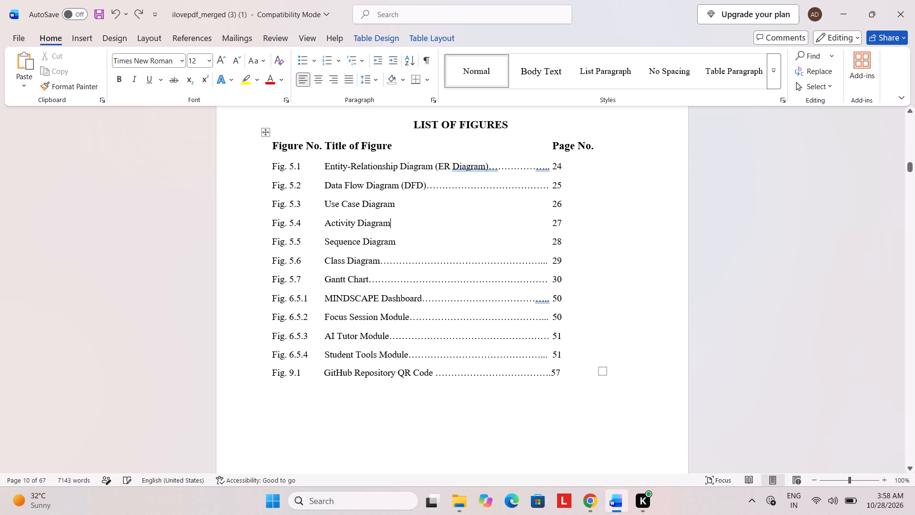
pyautogui.press('.')
pyautogui.press('.')
pyautogui.press('.')
pyautogui.press('.')
pyautogui.press('.')
pyautogui.press('.')
pyautogui.press('.')
pyautogui.press('.')
pyautogui.press('.')
pyautogui.press('.')
pyautogui.press('.')
pyautogui.press('.')
pyautogui.press('.')
pyautogui.press('.')
pyautogui.press('.')
pyautogui.press('.')
pyautogui.press('.')
pyautogui.press('.')
pyautogui.press('.')
pyautogui.press('.')
pyautogui.press('.')
pyautogui.press('BackSpace')
pyautogui.press('BackSpace')
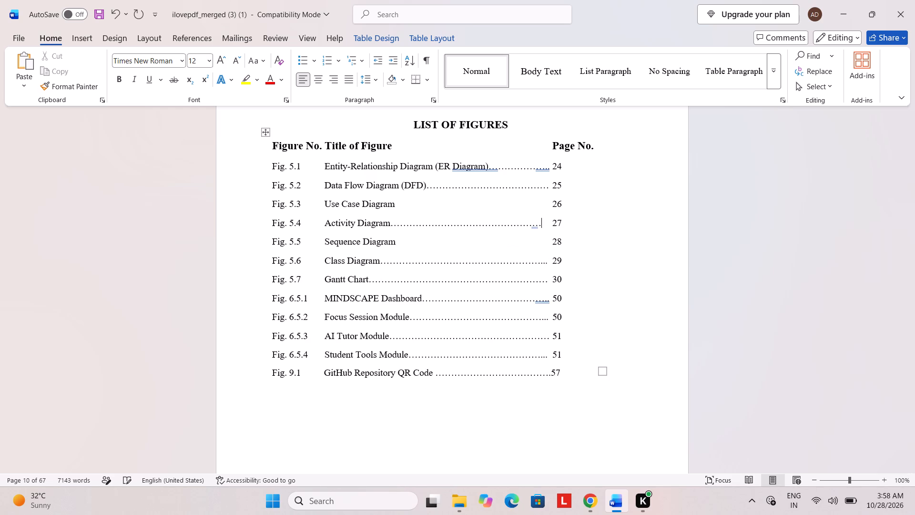
pyautogui.write('..')
pyautogui.press('.')
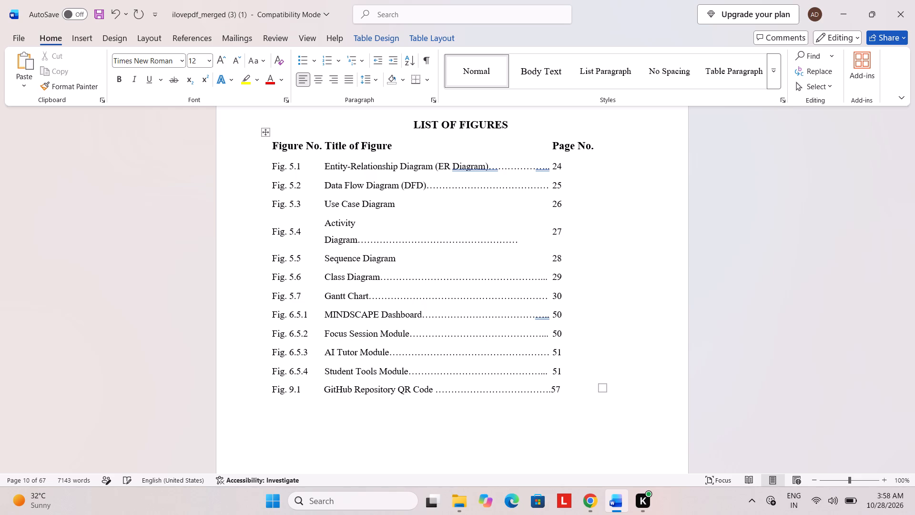
pyautogui.press('BackSpace')
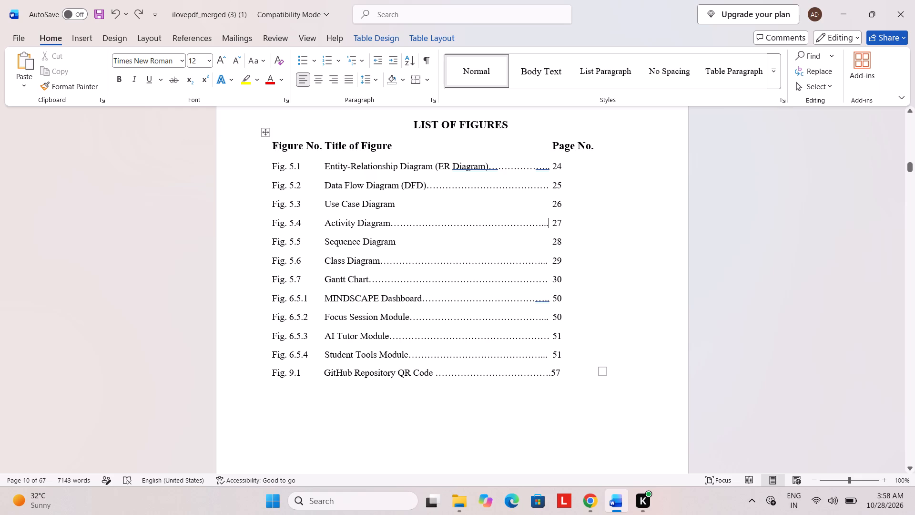
# Add a dotted leader after the title Sequence Diagram, reaching its page number while staying on one line.
pyautogui.press('Down')
pyautogui.press('.')
pyautogui.press('.')
pyautogui.press('.')
pyautogui.press('.')
pyautogui.press('.')
pyautogui.press('.')
pyautogui.press('.')
pyautogui.press('.')
pyautogui.press('.')
pyautogui.press('.')
pyautogui.press('.')
pyautogui.press('.')
pyautogui.press('.')
pyautogui.press('.')
pyautogui.press('.')
pyautogui.press('.')
pyautogui.press('.')
pyautogui.press('.')
pyautogui.press('.')
pyautogui.press('.')
pyautogui.write('........')
pyautogui.press('BackSpace')
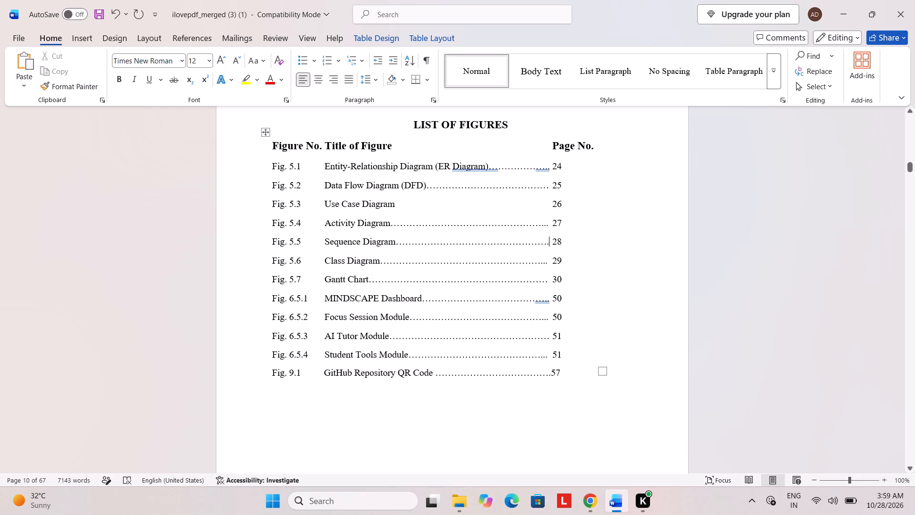
# Add a dotted leader after the title Use Case Diagram, reaching its page number while staying on one line.
pyautogui.press('Up')
pyautogui.press('Up')
pyautogui.press('.')
pyautogui.press('.')
pyautogui.press('.')
pyautogui.press('.')
pyautogui.press('.')
pyautogui.press('.')
pyautogui.press('.')
pyautogui.press('.')
pyautogui.press('.')
pyautogui.press('.')
pyautogui.press('.')
pyautogui.press('.')
pyautogui.press('.')
pyautogui.press('.')
pyautogui.press('.')
pyautogui.press('.')
pyautogui.press('.')
pyautogui.press('.')
pyautogui.press('.')
pyautogui.press('.')
pyautogui.write('......')
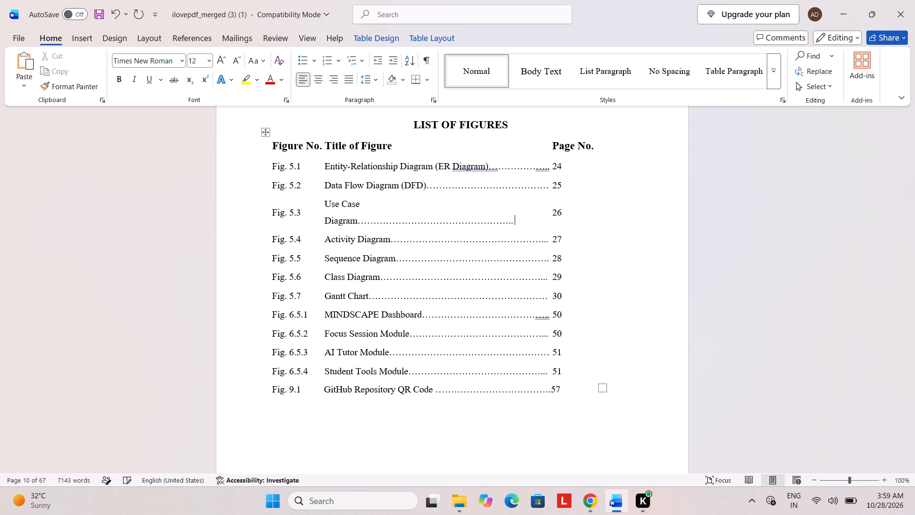
pyautogui.press('BackSpace')
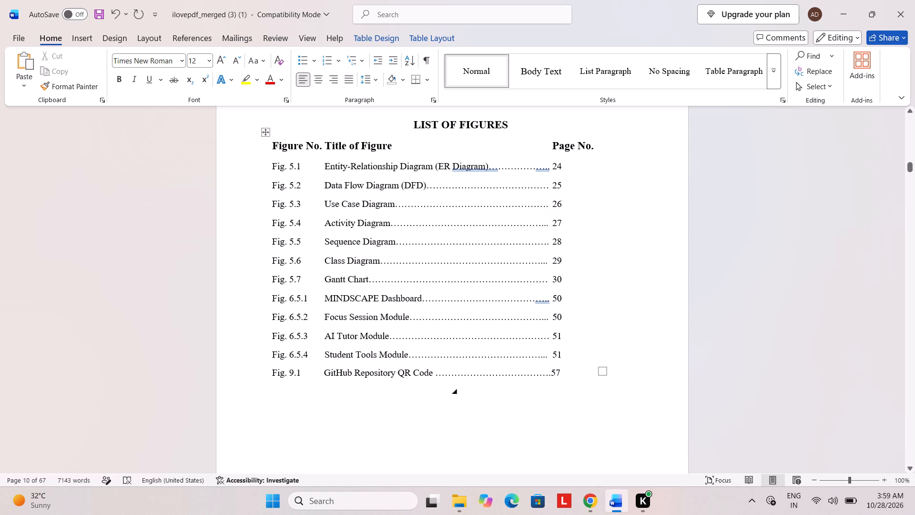
# Adjust the dotted leader after GitHub Repository QR Code and insert a space before page number 57 to align it with the column.
pyautogui.click(552, 372)
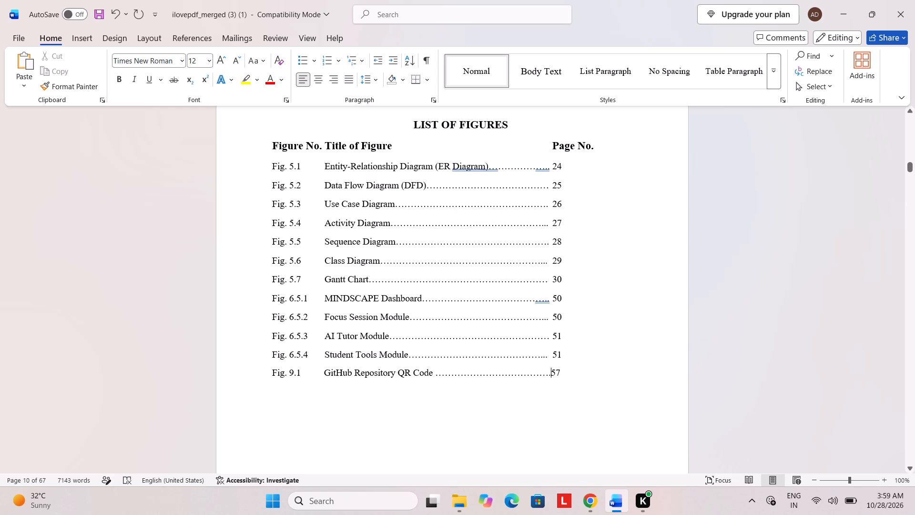
pyautogui.press('BackSpace')
pyautogui.press('Right')
pyautogui.press('Left')
pyautogui.press('BackSpace')
pyautogui.write('..')
pyautogui.write('..')
pyautogui.press('space')
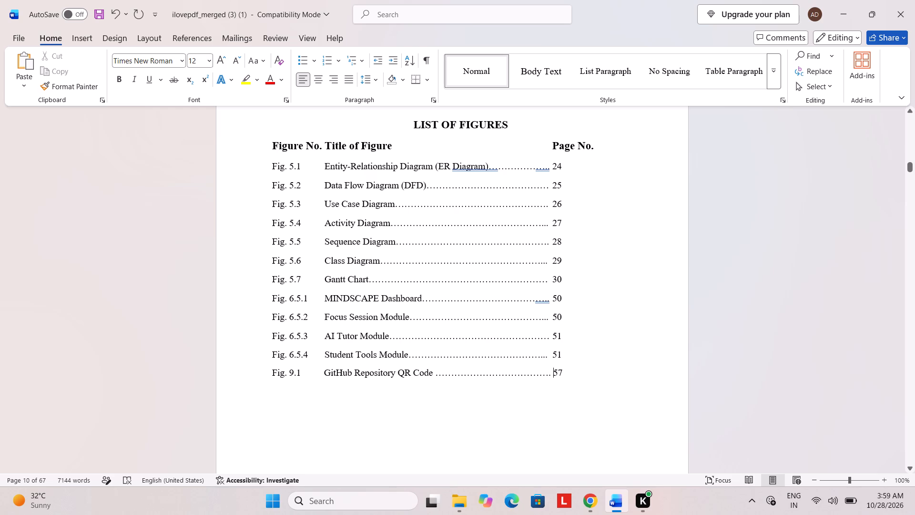
pyautogui.scroll(1, 739, 356)
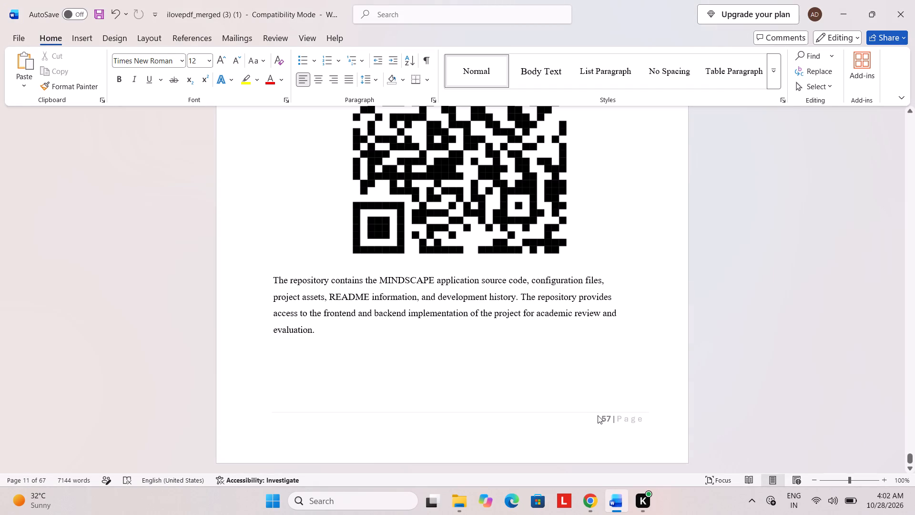
pyautogui.moveTo(598, 415); pyautogui.dragTo(607, 419)
pyautogui.doubleClick(607, 419)
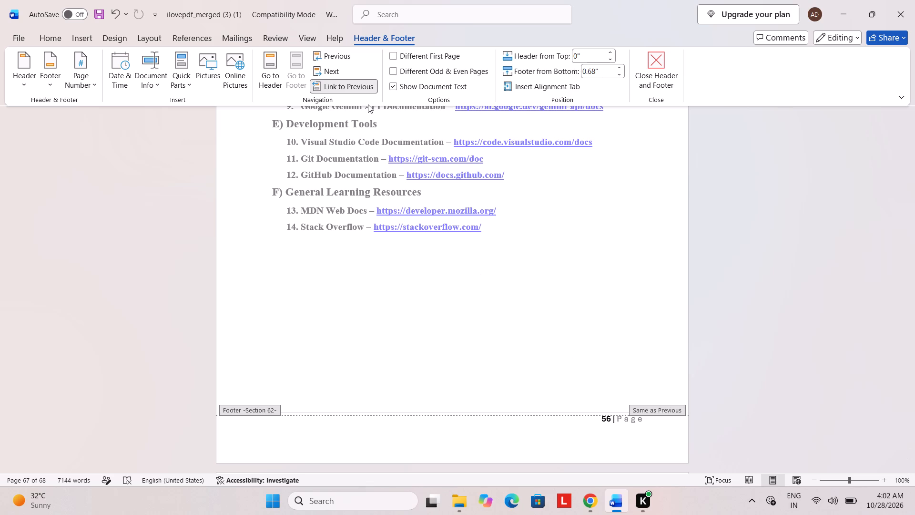
pyautogui.click(94, 87)
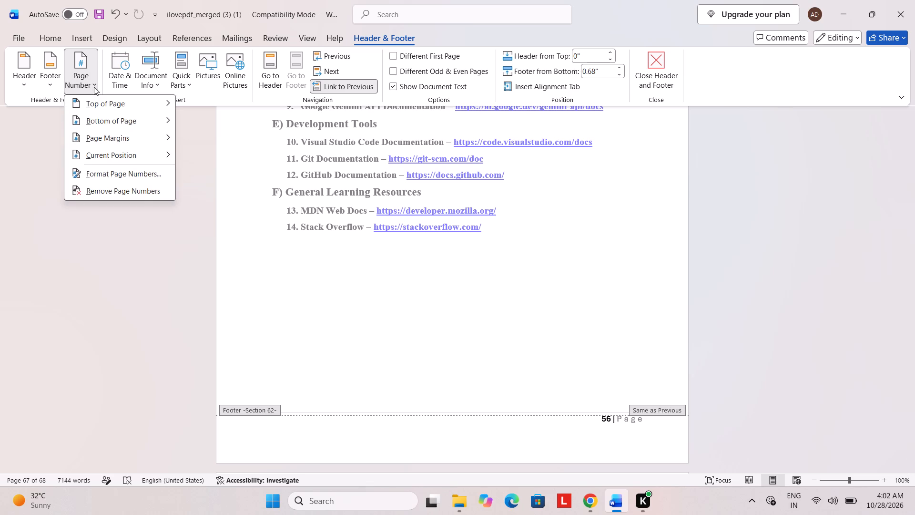
pyautogui.click(105, 123)
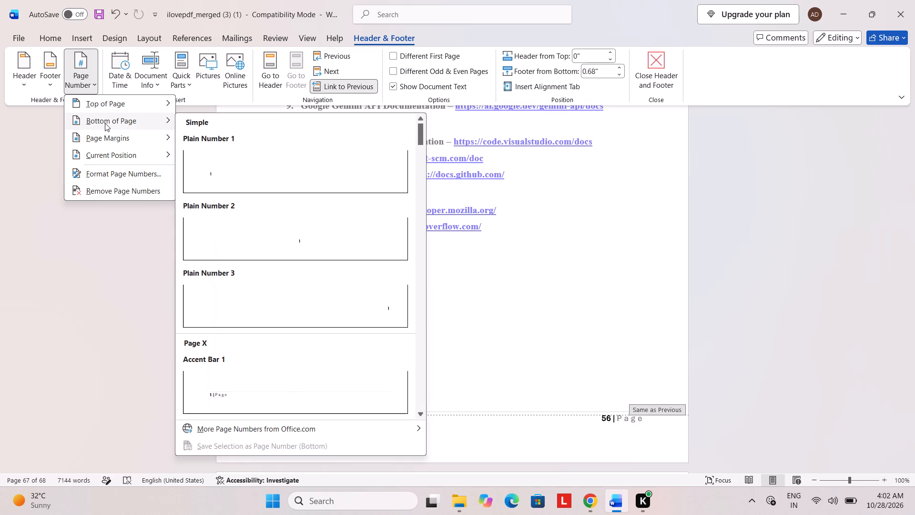
pyautogui.click(240, 386)
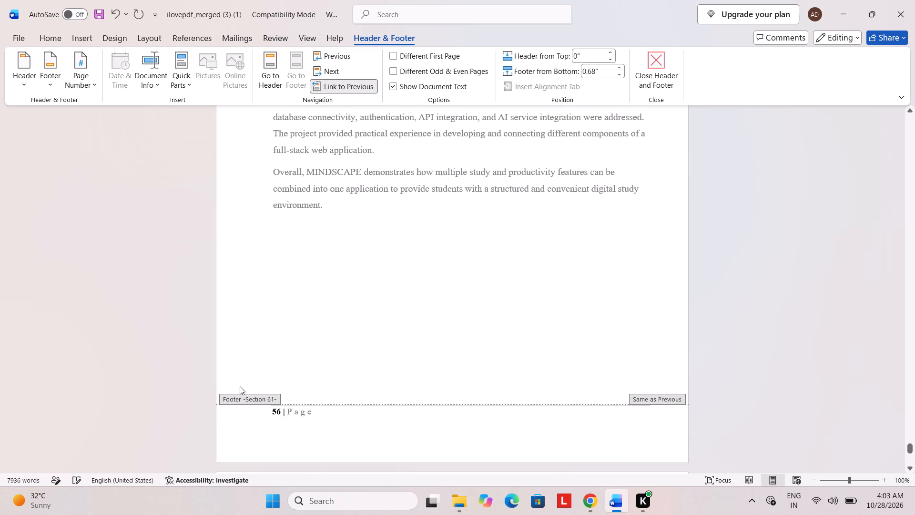
# Examine the page-number footers across the Chapter 8 Conclusion, References and Chapter 9 GitHub Repository pages, back to the page before Chapter 8.
pyautogui.scroll(-3, 240, 386)
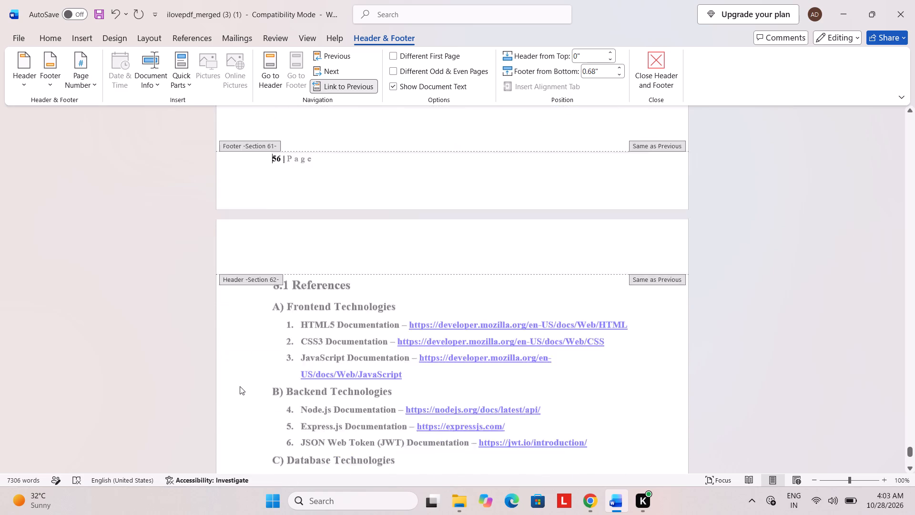
pyautogui.scroll(-4, 240, 386)
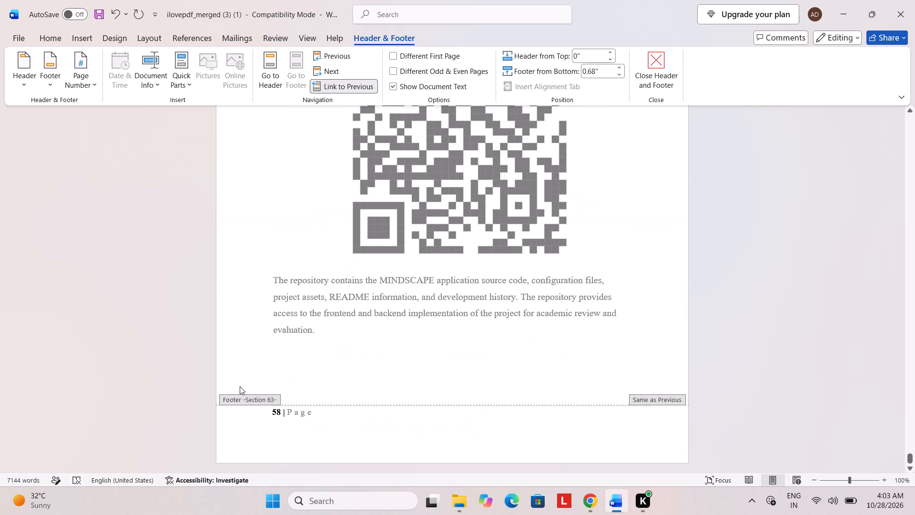
pyautogui.scroll(5, 240, 386)
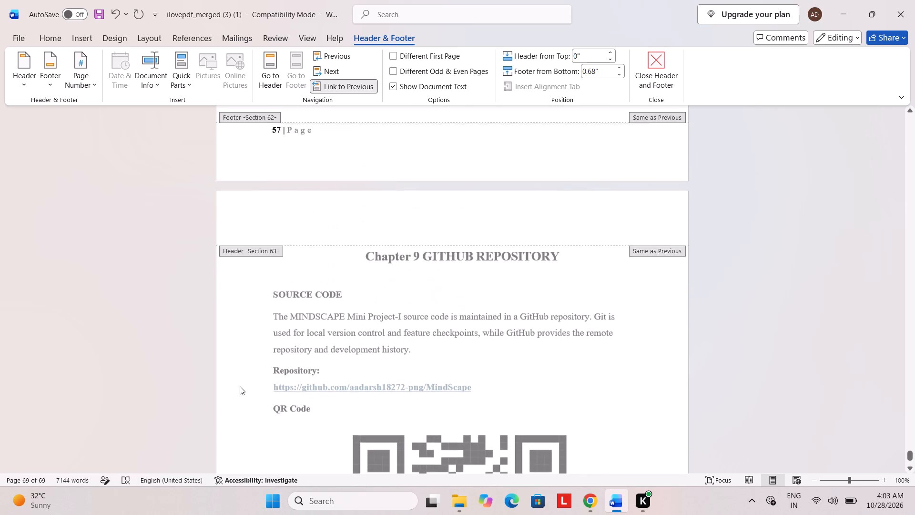
pyautogui.scroll(6, 240, 386)
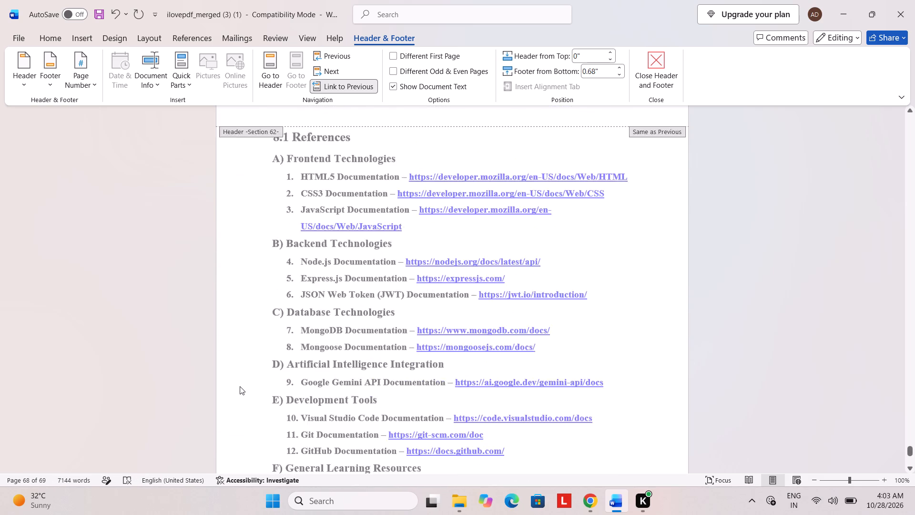
pyautogui.scroll(5, 240, 386)
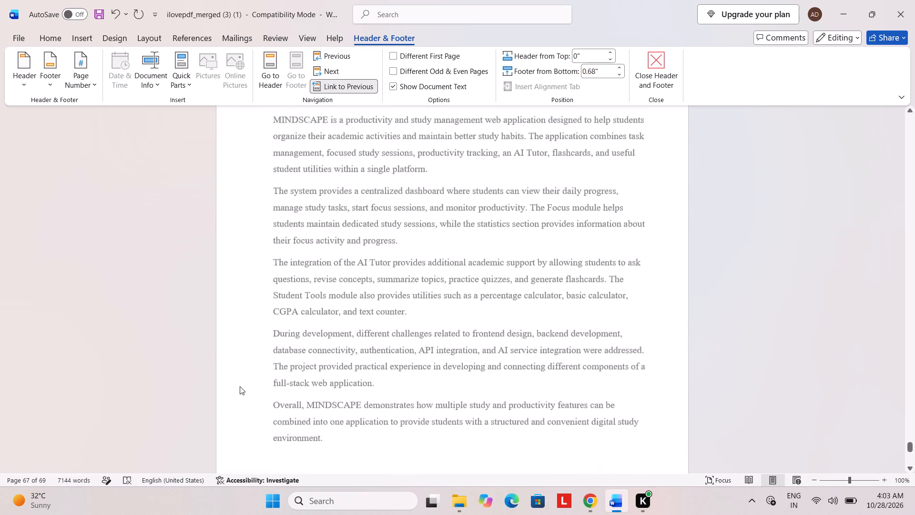
pyautogui.scroll(1, 240, 386)
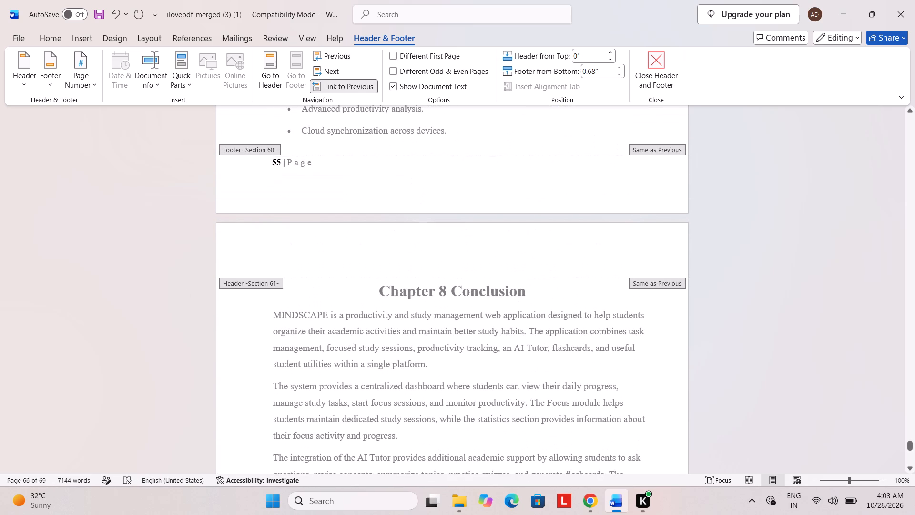
# Insert the Plain Number 2 page number at the bottom of the page, in the footer before Chapter 8 Conclusion.
pyautogui.click(88, 86)
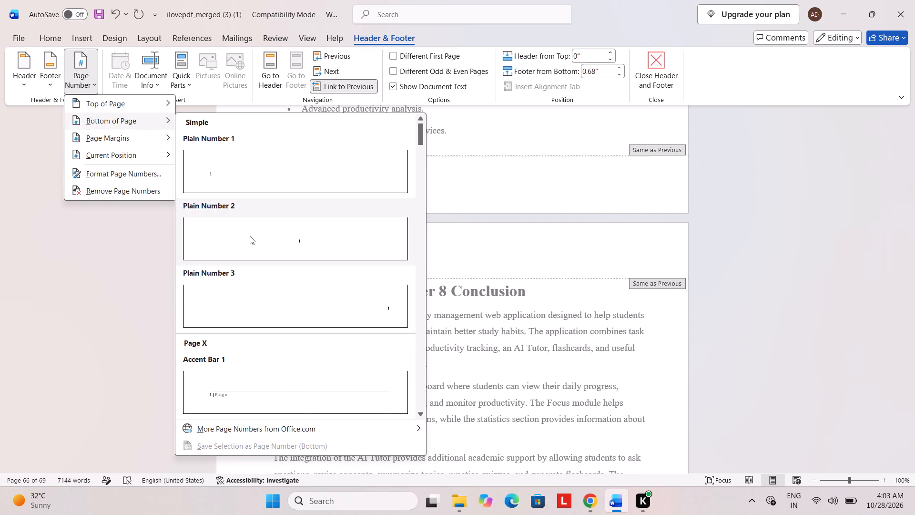
pyautogui.click(250, 236)
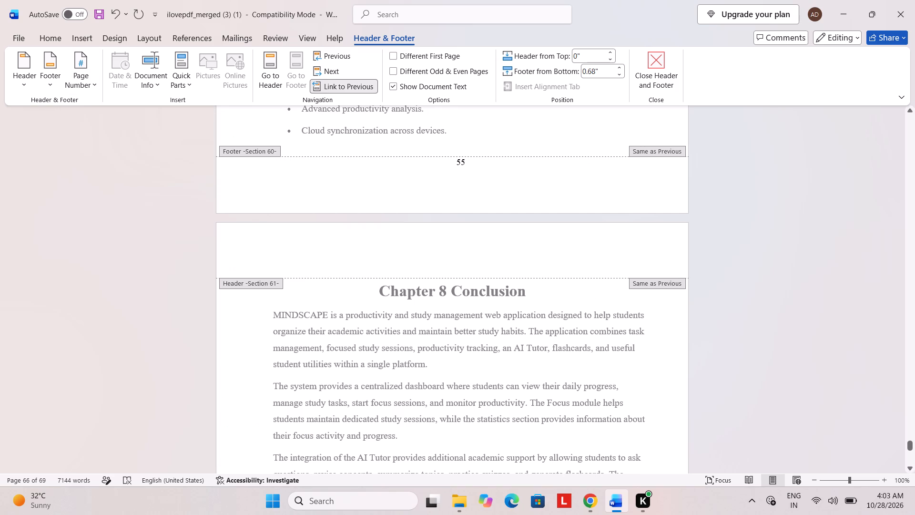
pyautogui.click(146, 232)
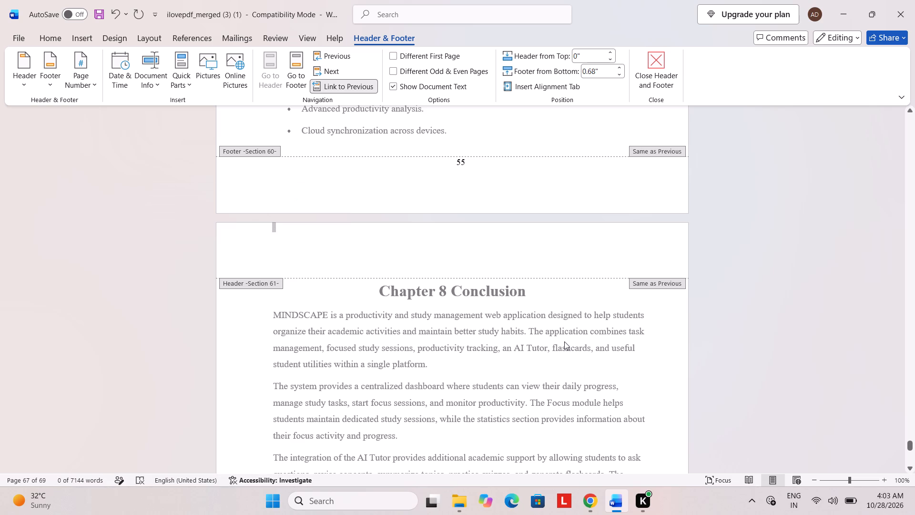
pyautogui.click(704, 321)
# Examine the footer page numbers from Chapter 8 through the last page of Chapter 9 GitHub Repository, and leave footer editing.
pyautogui.click(858, 226)
pyautogui.scroll(-8, 858, 226)
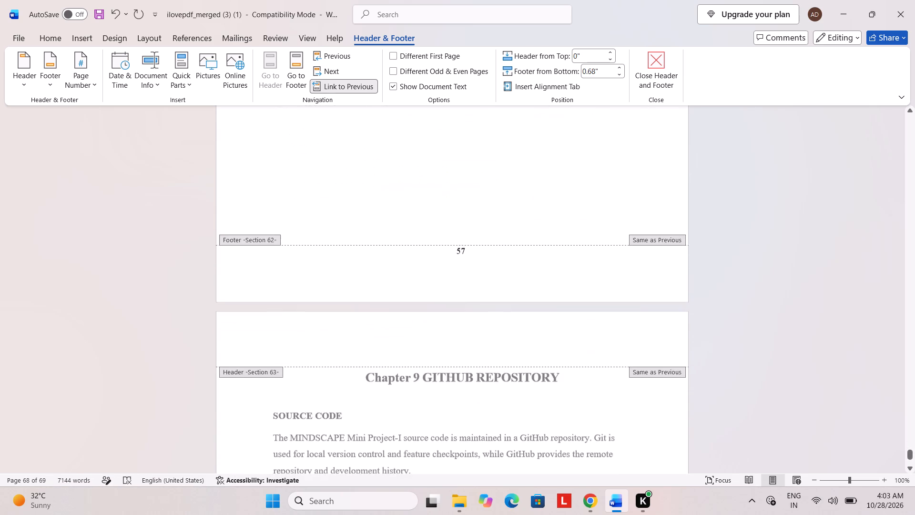
pyautogui.scroll(-3, 858, 226)
pyautogui.click(858, 226)
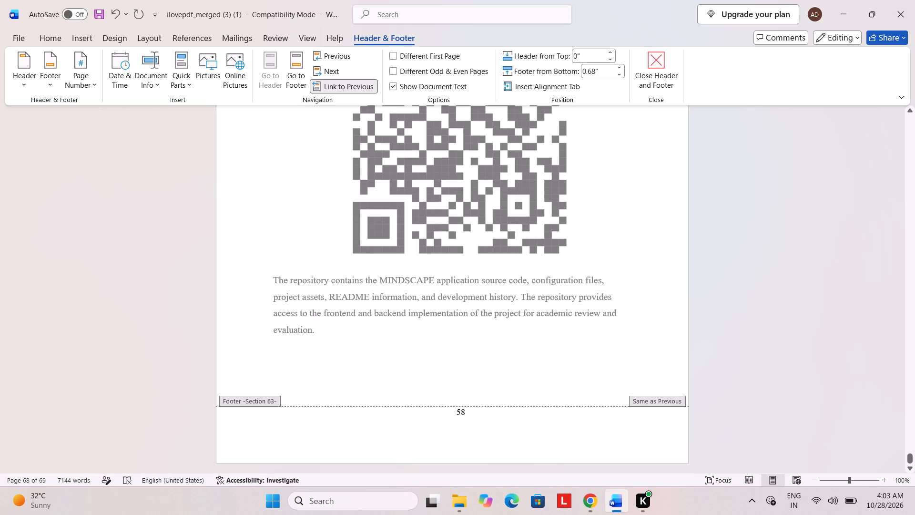
pyautogui.click(883, 366)
pyautogui.click(667, 78)
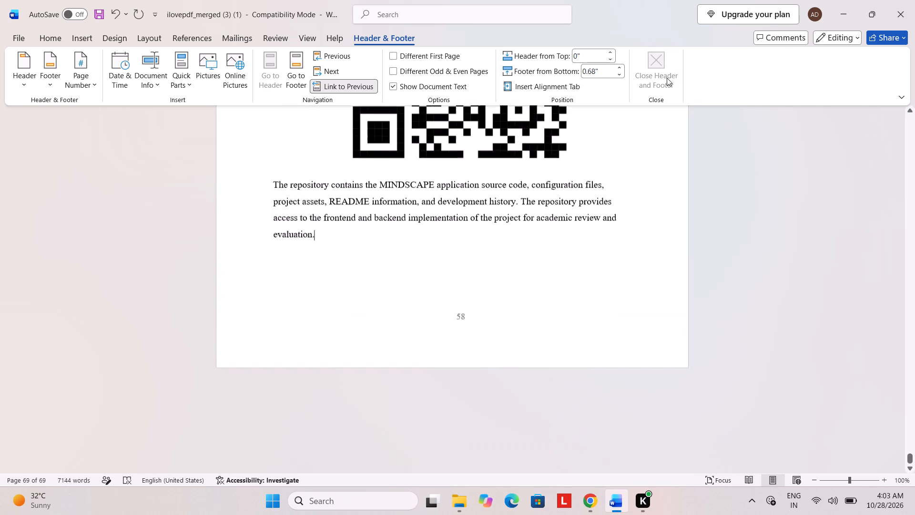
pyautogui.scroll(12, 753, 259)
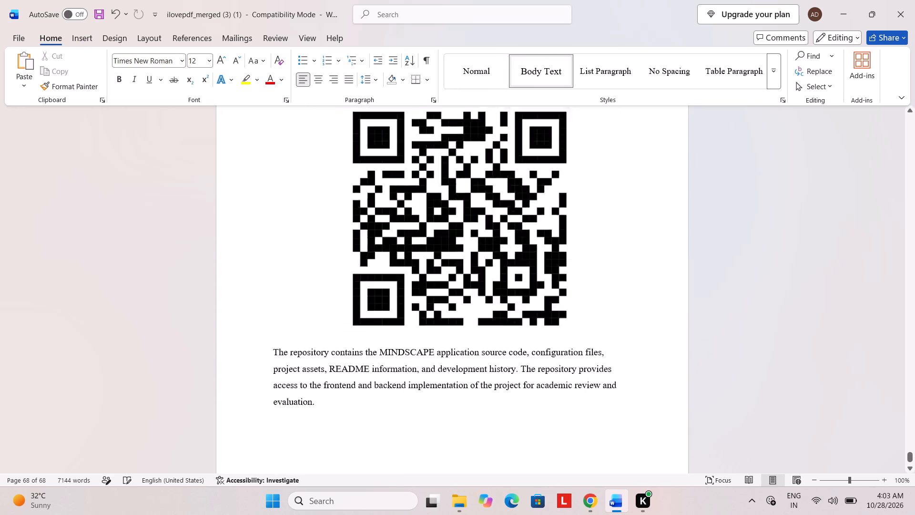
pyautogui.scroll(20, 753, 259)
pyautogui.scroll(20, 753, 259)
pyautogui.scroll(20, 753, 259)
pyautogui.scroll(4, 753, 259)
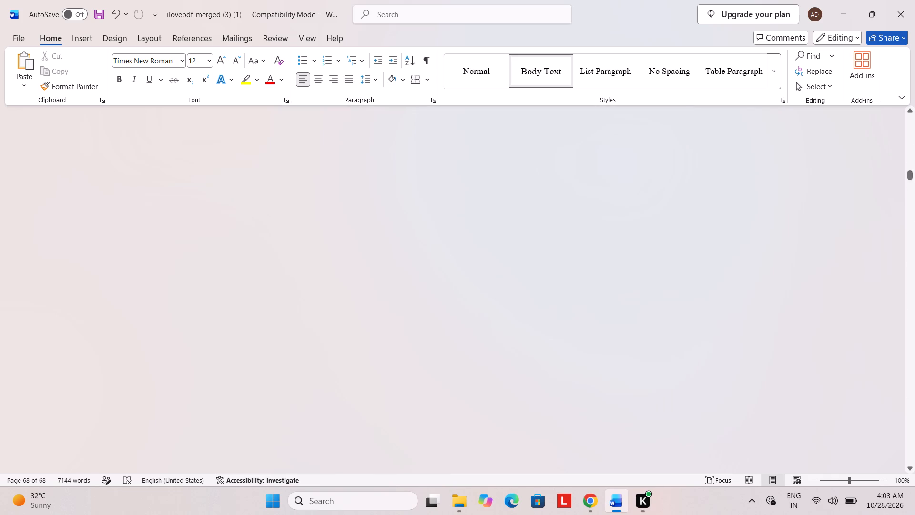
pyautogui.scroll(1, 753, 259)
pyautogui.scroll(-8, 753, 259)
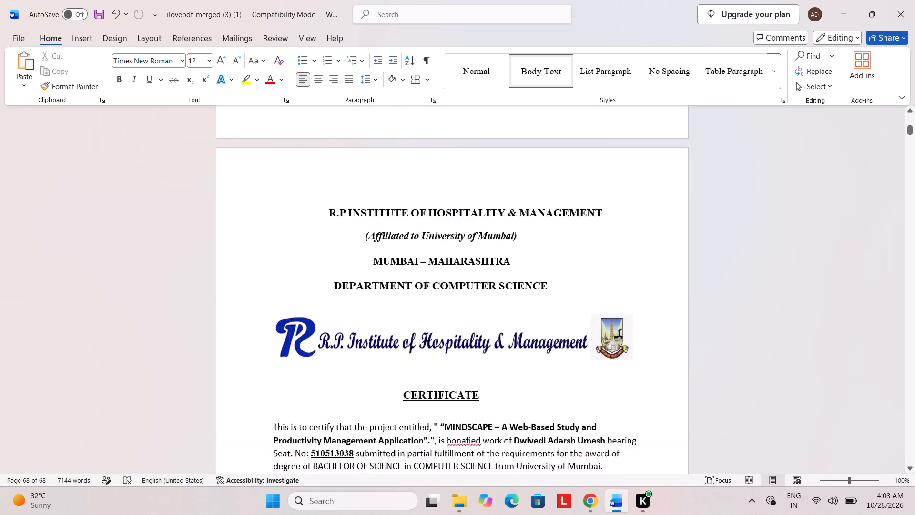
pyautogui.scroll(-10, 753, 259)
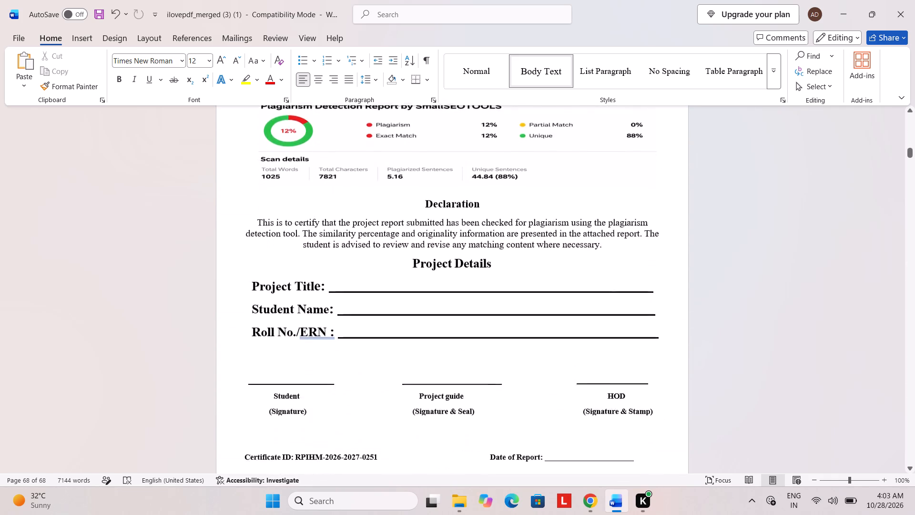
pyautogui.scroll(-6, 753, 259)
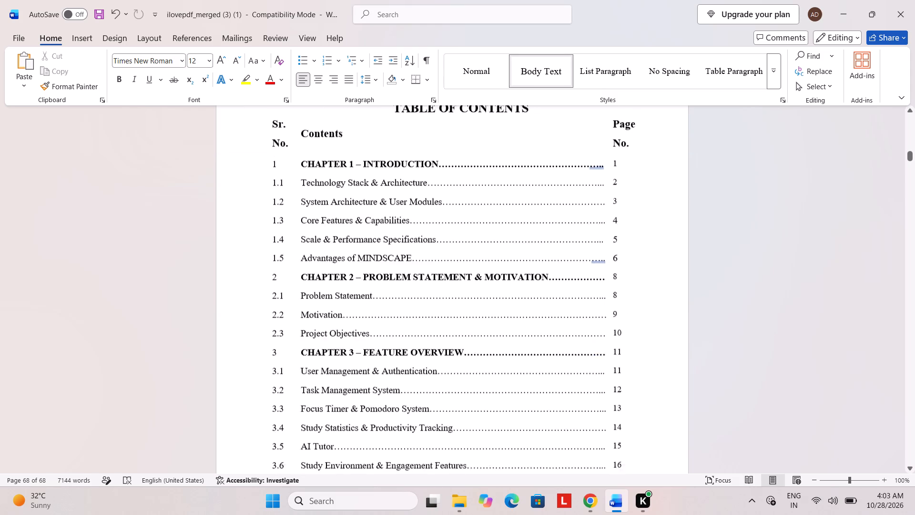
pyautogui.scroll(-6, 753, 259)
pyautogui.scroll(1, 753, 259)
pyautogui.scroll(-1, 753, 259)
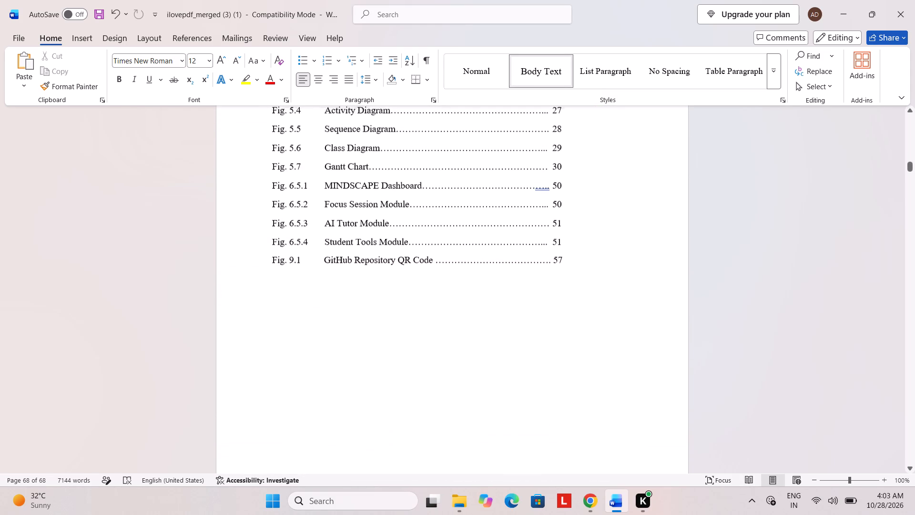
pyautogui.scroll(-4, 753, 259)
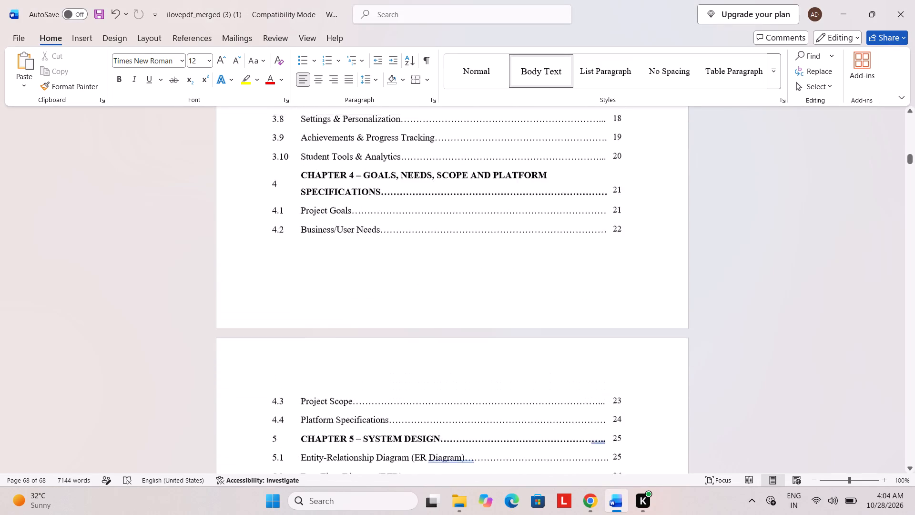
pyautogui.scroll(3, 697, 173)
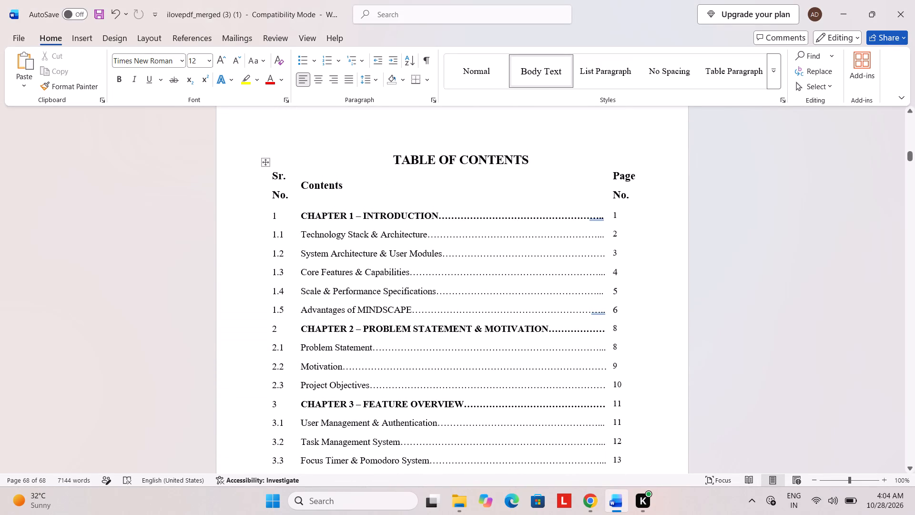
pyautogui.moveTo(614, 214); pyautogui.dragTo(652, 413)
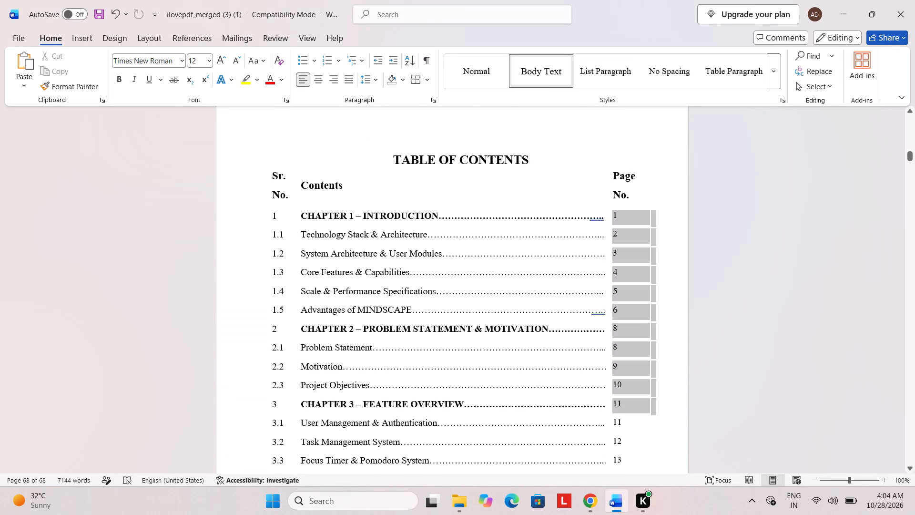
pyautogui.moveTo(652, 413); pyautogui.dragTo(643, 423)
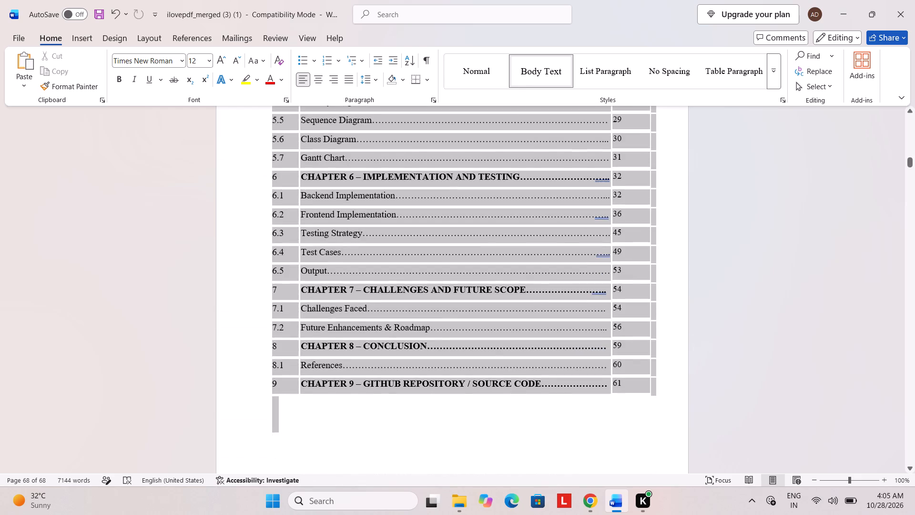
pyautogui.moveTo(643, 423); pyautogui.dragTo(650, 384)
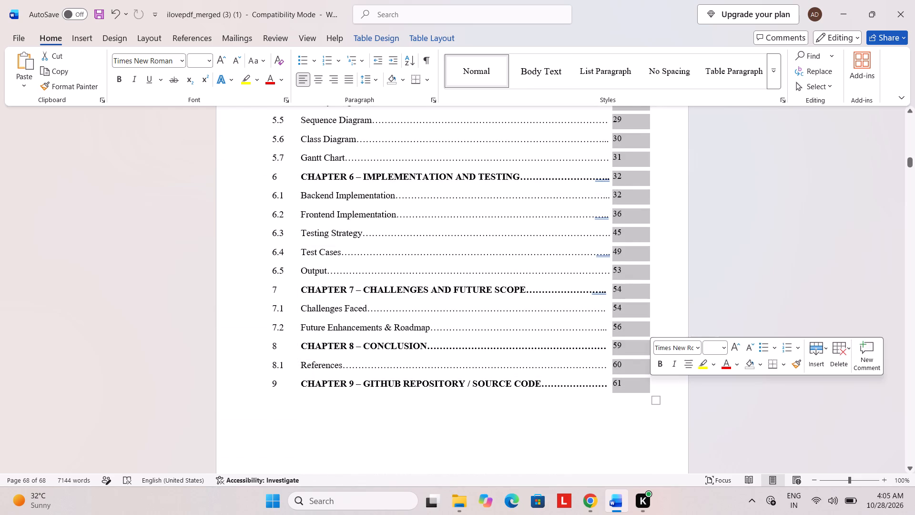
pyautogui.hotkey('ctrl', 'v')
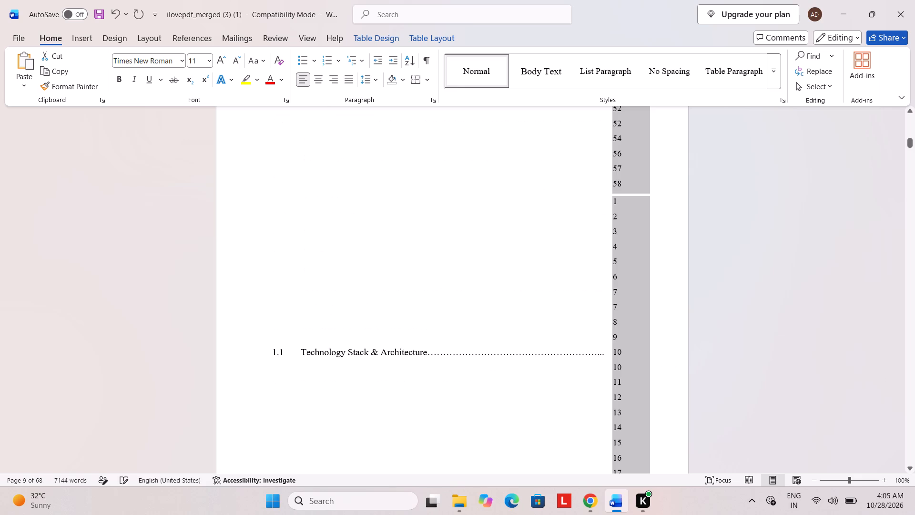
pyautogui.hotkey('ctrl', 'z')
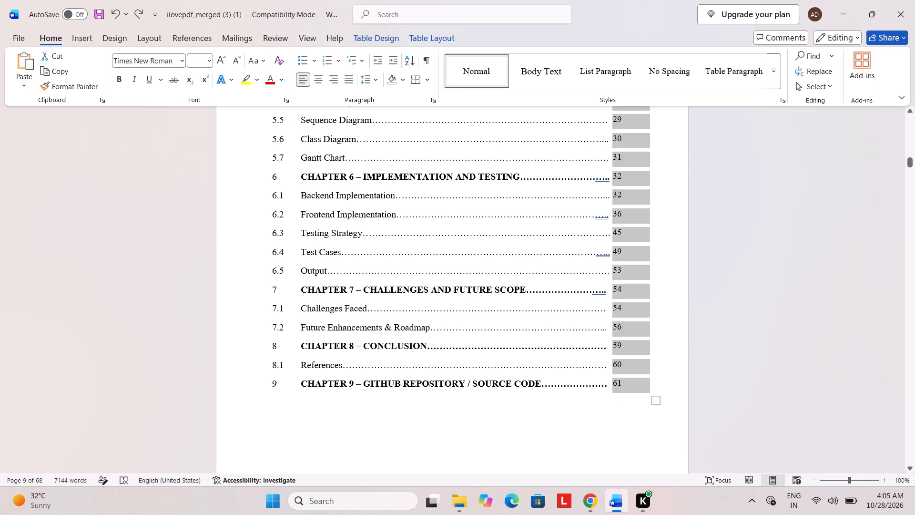
# Set the page number of Fig. 9.1, GitHub Repository QR Code, to 58 in the List of Figures.
pyautogui.scroll(3, 732, 328)
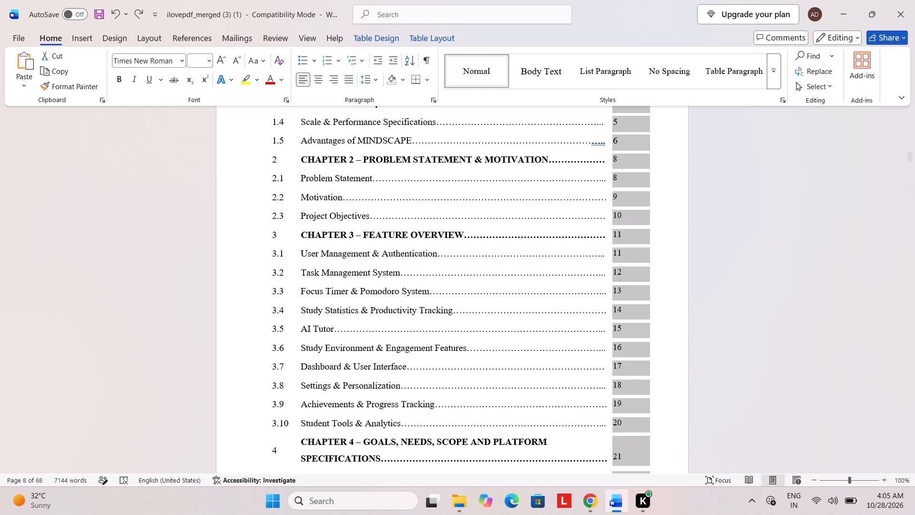
pyautogui.click(732, 328)
pyautogui.scroll(-3, 732, 328)
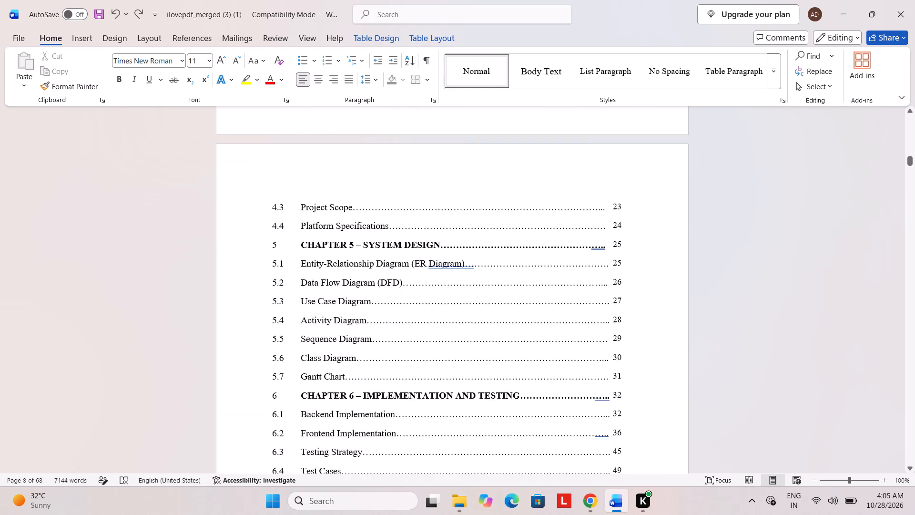
pyautogui.scroll(-1, 732, 328)
pyautogui.scroll(-1, 668, 355)
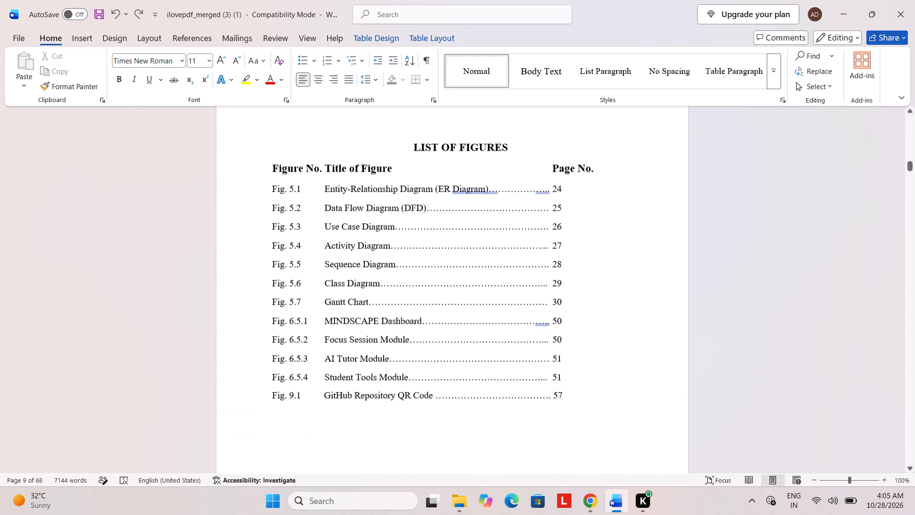
pyautogui.scroll(-1, 668, 355)
pyautogui.click(574, 389)
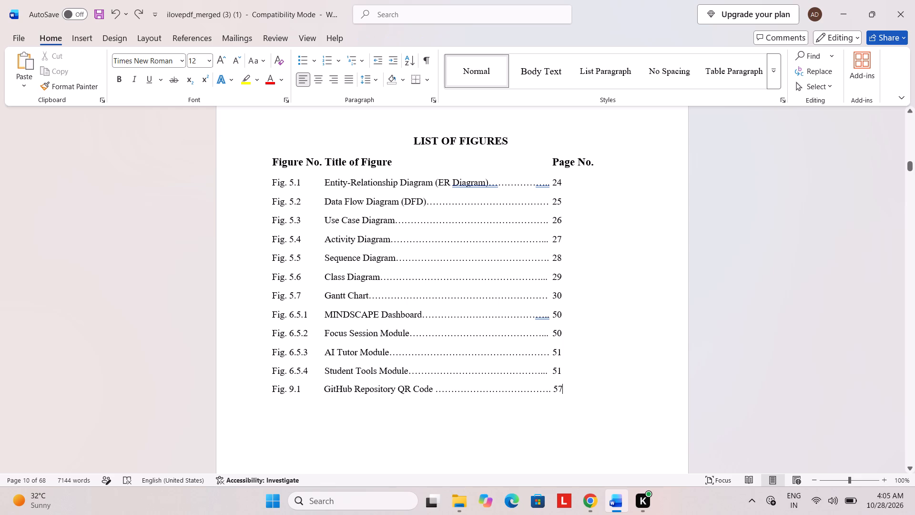
pyautogui.press('BackSpace')
pyautogui.press('8')
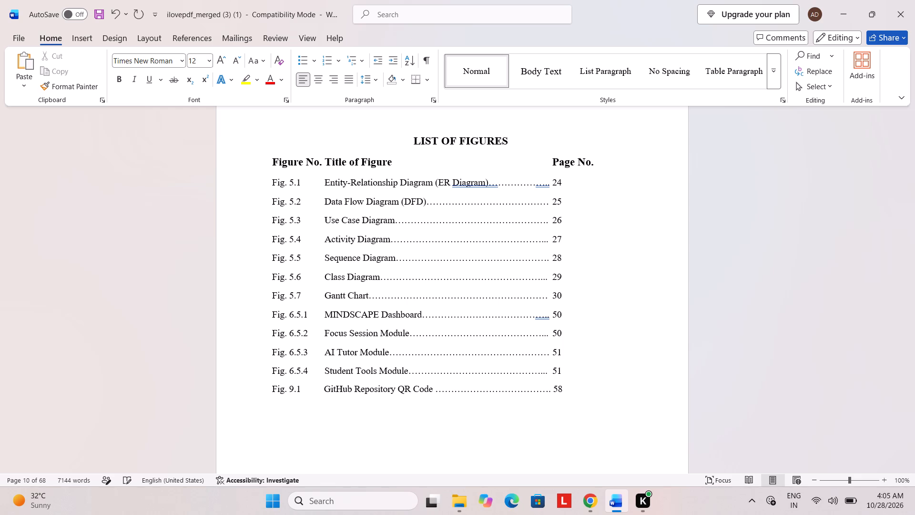
# Go back through the table of contents and review its page numbers, starting from Chapter 1.
pyautogui.scroll(1, 730, 294)
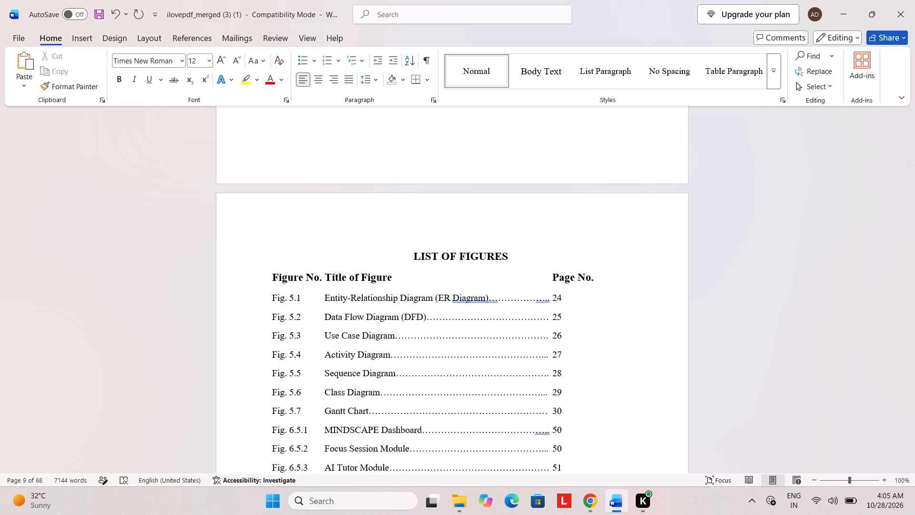
pyautogui.scroll(3, 730, 294)
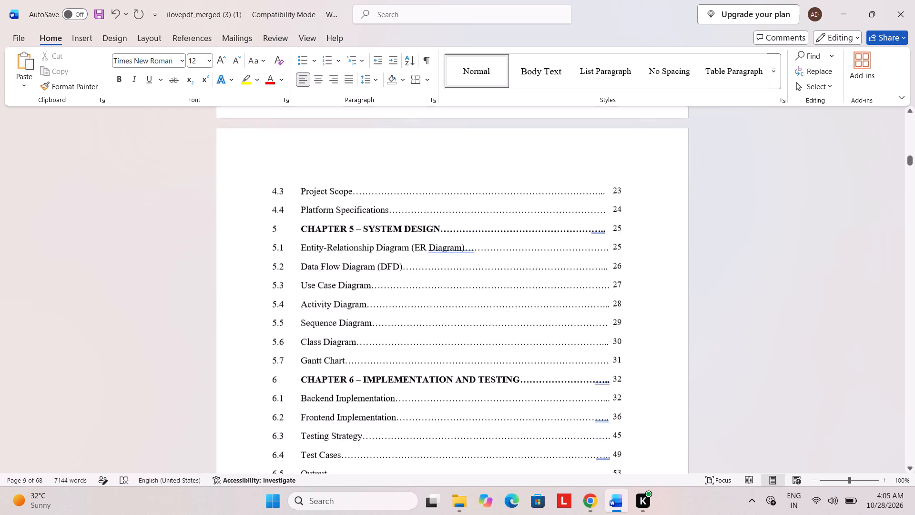
pyautogui.scroll(4, 730, 294)
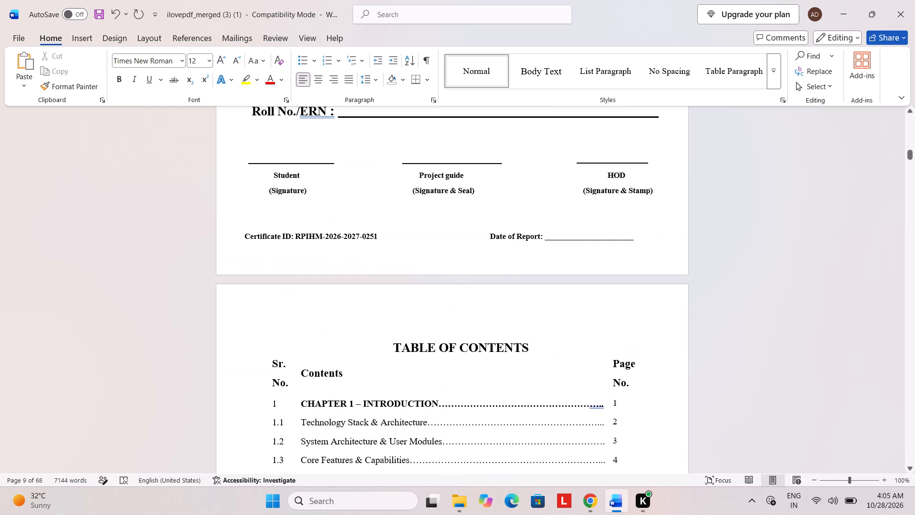
pyautogui.scroll(-2, 730, 294)
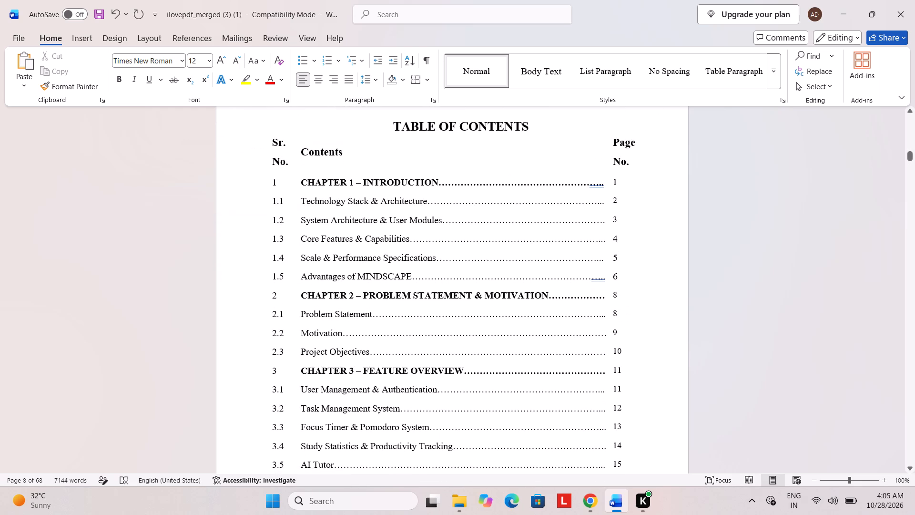
pyautogui.scroll(-1, 730, 294)
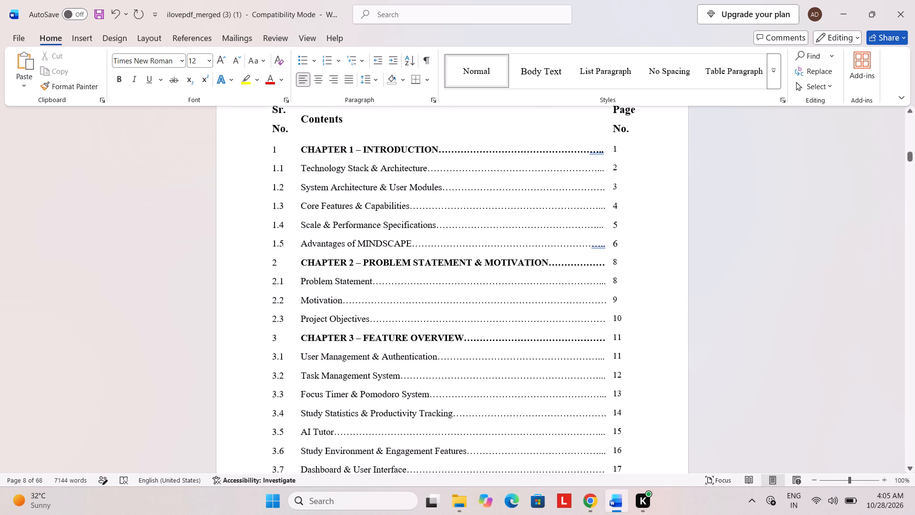
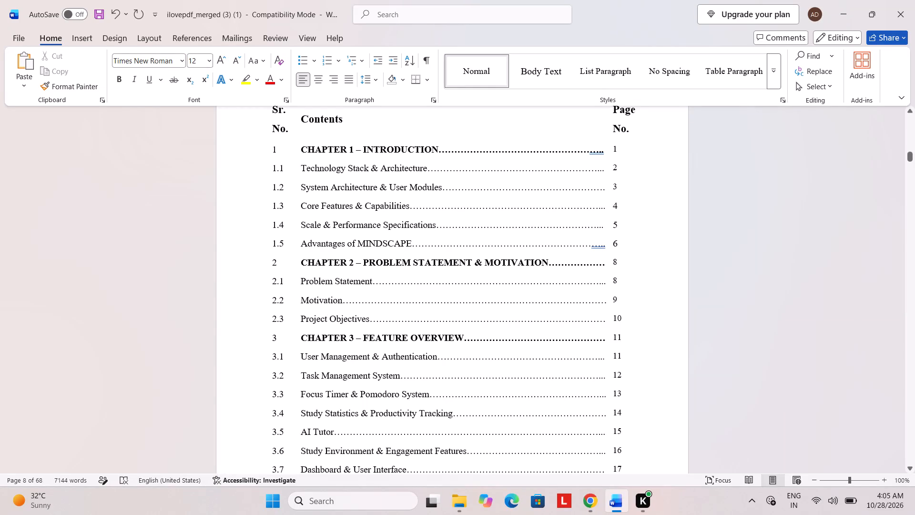
# Set the table of contents page numbers to 7 for Chapter 2, 7 for 2.1, 8 for 2.2 and 9 for 2.3.
pyautogui.click(622, 268)
pyautogui.press('BackSpace')
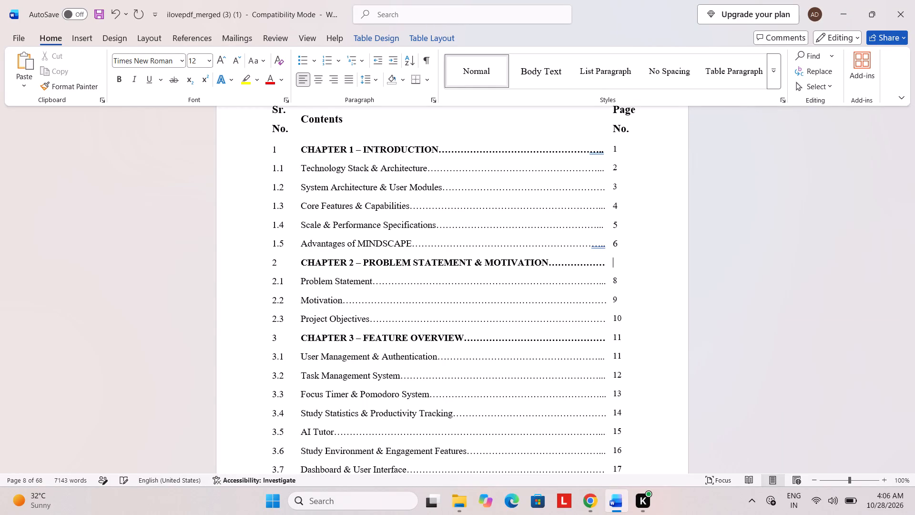
pyautogui.press('7')
pyautogui.press('Down')
pyautogui.press('BackSpace')
pyautogui.press('7')
pyautogui.press('Down')
pyautogui.press('BackSpace')
pyautogui.press('8')
pyautogui.press('Down')
pyautogui.press('Right')
pyautogui.press('BackSpace')
pyautogui.press('BackSpace')
pyautogui.press('9')
# Set the contents page numbers to 10 for Chapter 3, 10 for 3.1, 11 for 3.2 and 12 for 3.3.
pyautogui.press('Down')
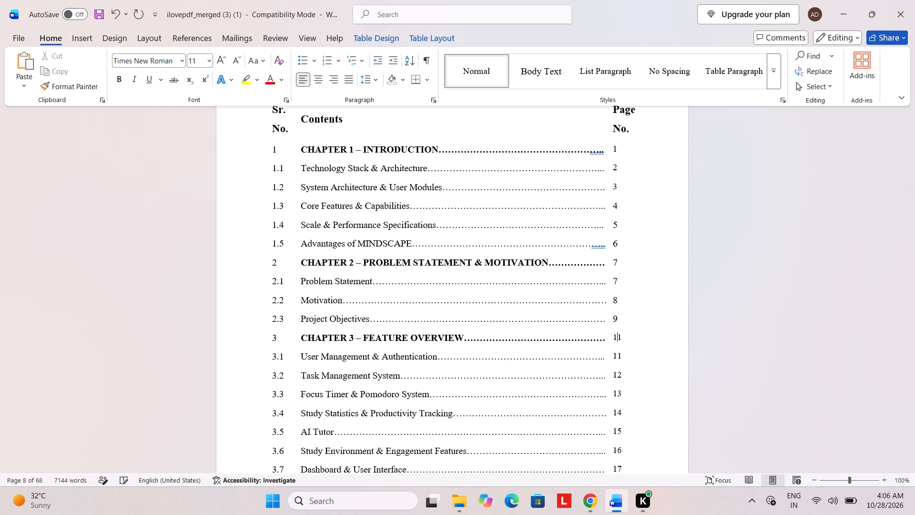
pyautogui.press('Right')
pyautogui.press('BackSpace')
pyautogui.press('0')
pyautogui.press('Down')
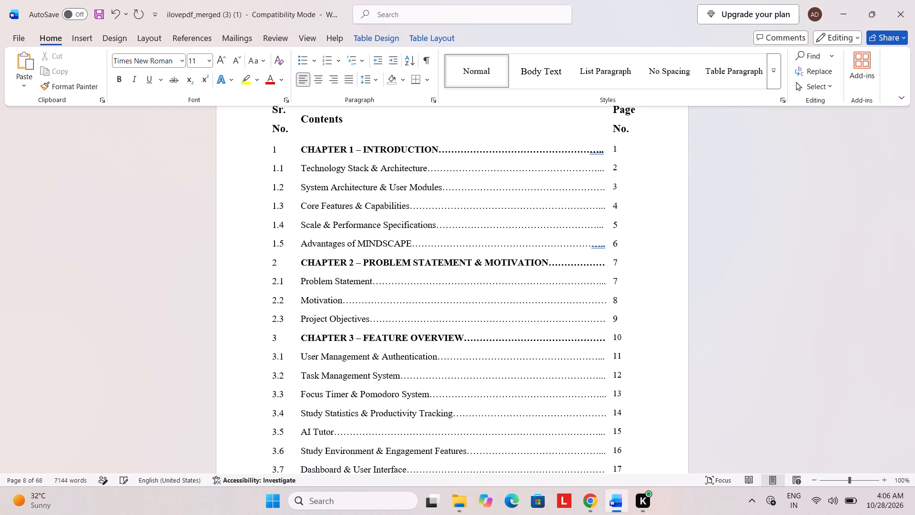
pyautogui.press('BackSpace')
pyautogui.press('0')
pyautogui.press('Down')
pyautogui.press('BackSpace')
pyautogui.press('1')
pyautogui.press('Down')
pyautogui.press('BackSpace')
pyautogui.press('2')
# Set the contents page numbers of sections 3.4 to 3.7 to 13, 14, 15 and 16 respectively.
pyautogui.press('Down')
pyautogui.press('BackSpace')
pyautogui.press('3')
pyautogui.press('Down')
pyautogui.press('BackSpace')
pyautogui.press('4')
pyautogui.press('Down')
pyautogui.press('BackSpace')
pyautogui.press('5')
pyautogui.press('Down')
pyautogui.press('BackSpace')
pyautogui.press('6')
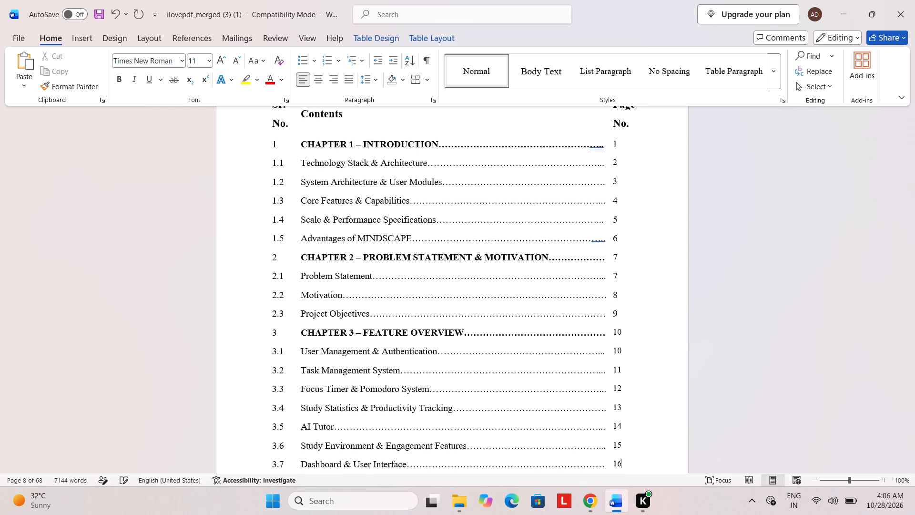
# Set the contents page numbers of sections 3.8, 3.9 and 3.10 to 17, 18 and 19 respectively.
pyautogui.press('Down')
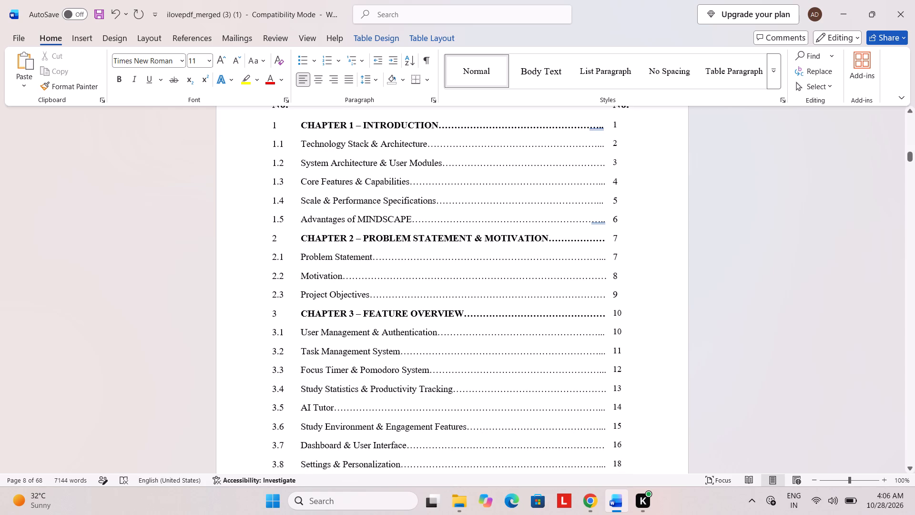
pyautogui.press('BackSpace')
pyautogui.press('7')
pyautogui.scroll(-1, 622, 268)
pyautogui.press('Down')
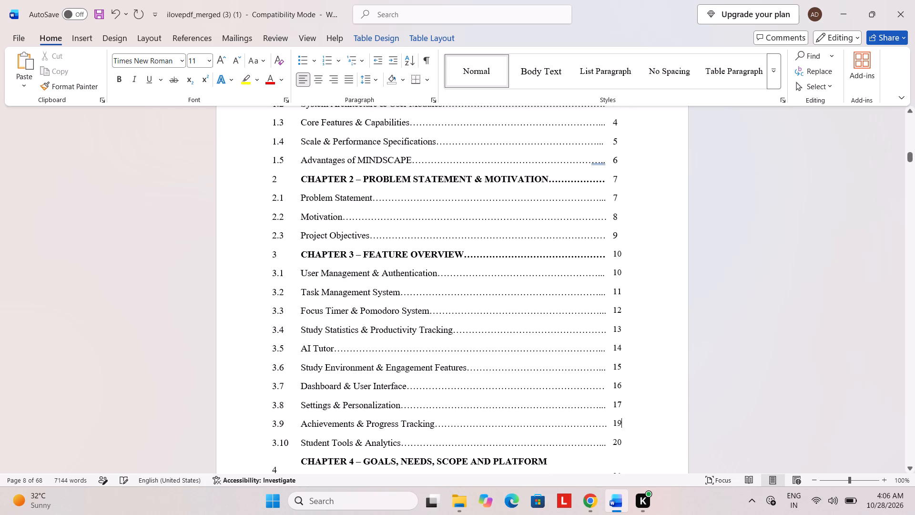
pyautogui.press('BackSpace')
pyautogui.press('8')
pyautogui.press('Down')
pyautogui.press('BackSpace')
pyautogui.press('BackSpace')
pyautogui.press('1')
pyautogui.press('9')
# Set the contents page numbers to 20 for Chapter 4, 20 for 4.1 Project Goals and 21 for 4.2 Business/User Needs.
pyautogui.scroll(-1, 622, 268)
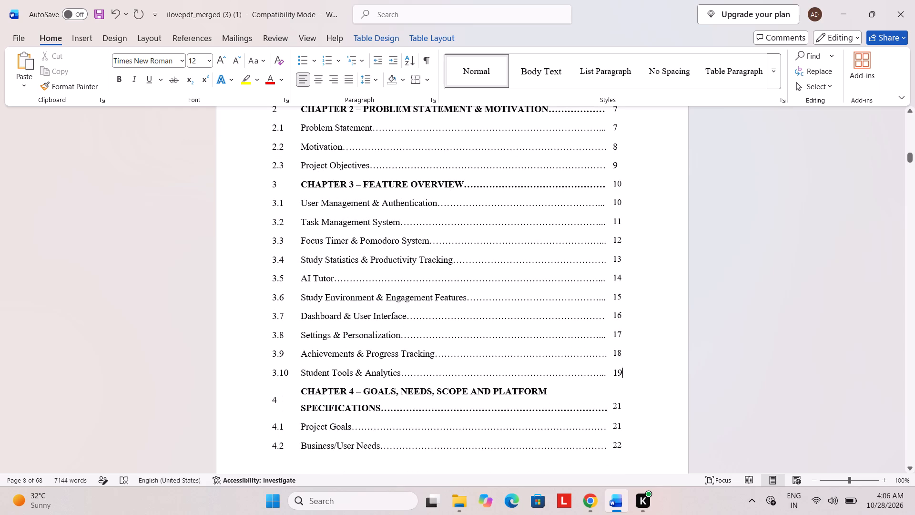
pyautogui.click(623, 405)
pyautogui.press('BackSpace')
pyautogui.press('0')
pyautogui.press('Down')
pyautogui.press('BackSpace')
pyautogui.press('0')
pyautogui.press('Down')
pyautogui.press('BackSpace')
pyautogui.press('1')
# Set the contents page numbers to 22 for 4.3 Project Scope and 23 for 4.4 Platform Specifications.
pyautogui.scroll(-1, 623, 405)
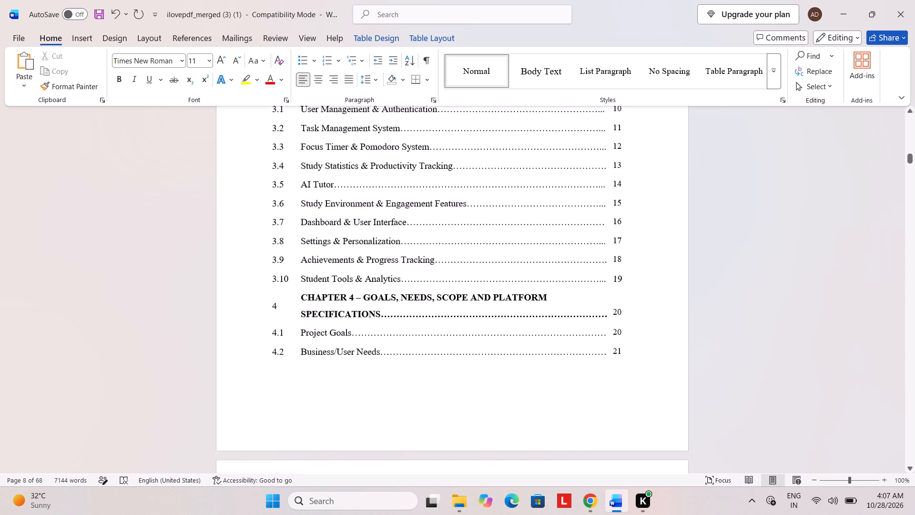
pyautogui.scroll(-2, 623, 405)
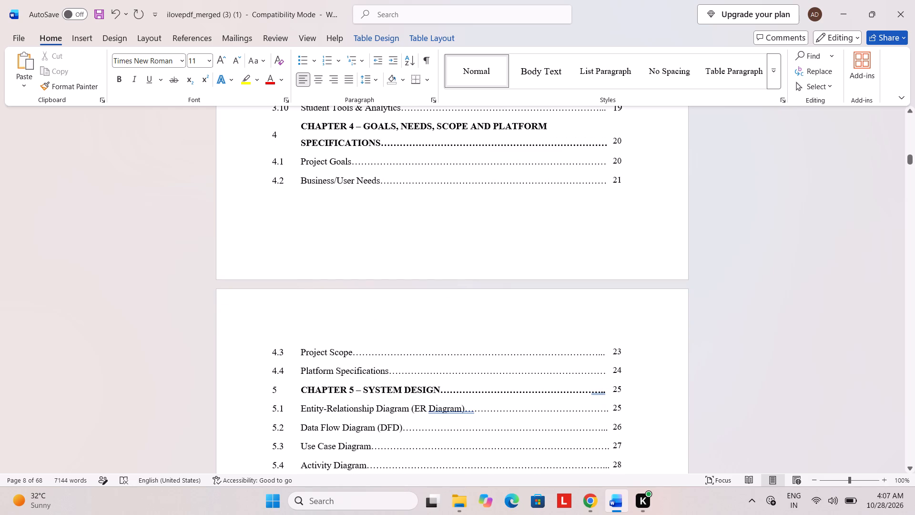
pyautogui.click(620, 352)
pyautogui.press('BackSpace')
pyautogui.press('2')
pyautogui.press('Down')
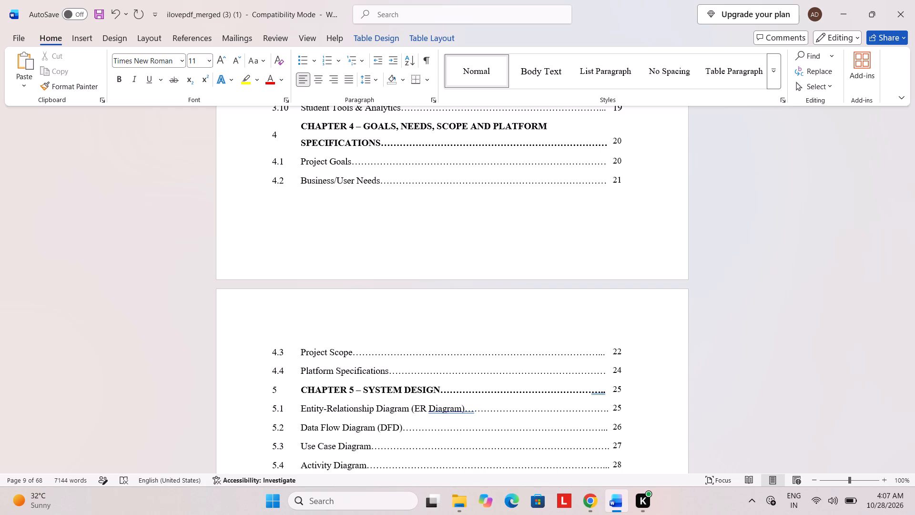
pyautogui.press('BackSpace')
pyautogui.press('3')
# Set the contents page numbers to 24 for Chapter 5, 24 for 5.1 ER Diagram and 25 for 5.2 Data Flow Diagram.
pyautogui.press('Down')
pyautogui.press('BackSpace')
pyautogui.press('4')
pyautogui.press('Down')
pyautogui.press('BackSpace')
pyautogui.press('4')
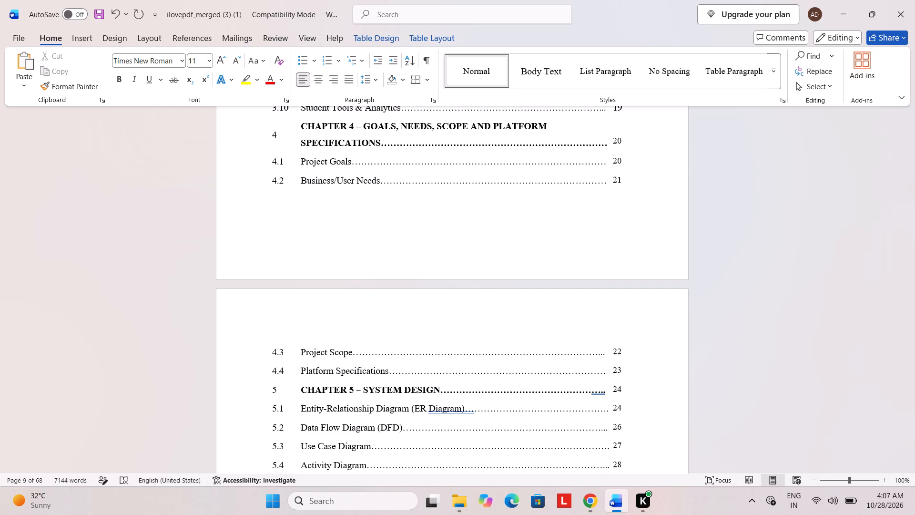
pyautogui.press('Down')
pyautogui.press('BackSpace')
pyautogui.press('5')
# Set the contents page numbers of sections 5.3, 5.4 and 5.5 to 26, 27 and 28 respectively.
pyautogui.press('Down')
pyautogui.press('BackSpace')
pyautogui.press('6')
pyautogui.press('Down')
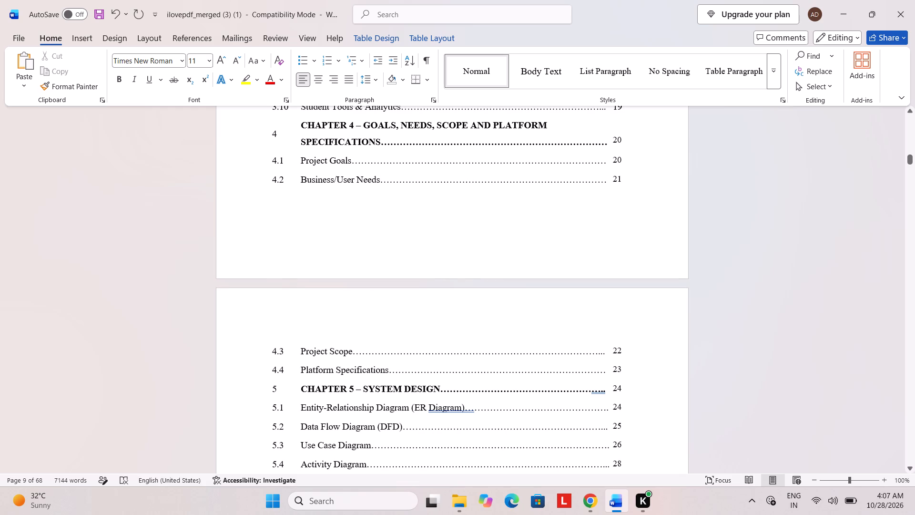
pyautogui.press('BackSpace')
pyautogui.press('7')
pyautogui.scroll(-1, 734, 273)
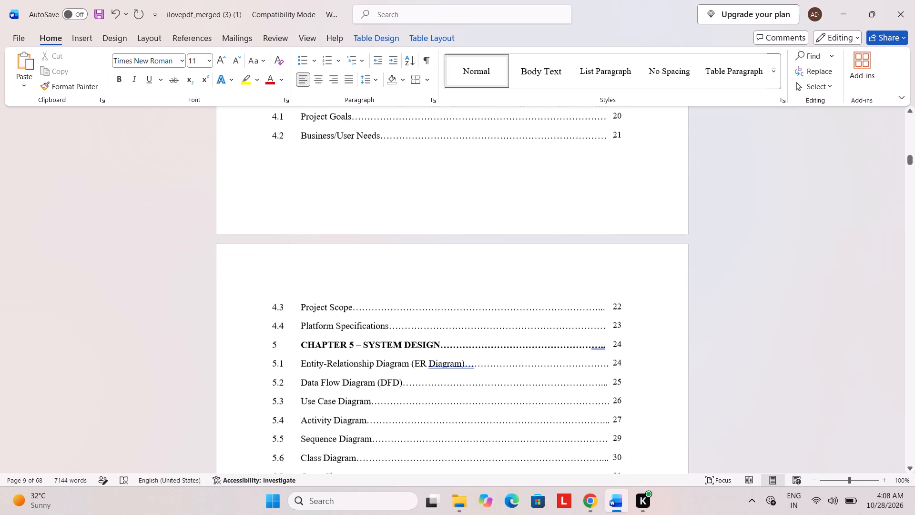
pyautogui.scroll(-1, 734, 273)
pyautogui.click(625, 363)
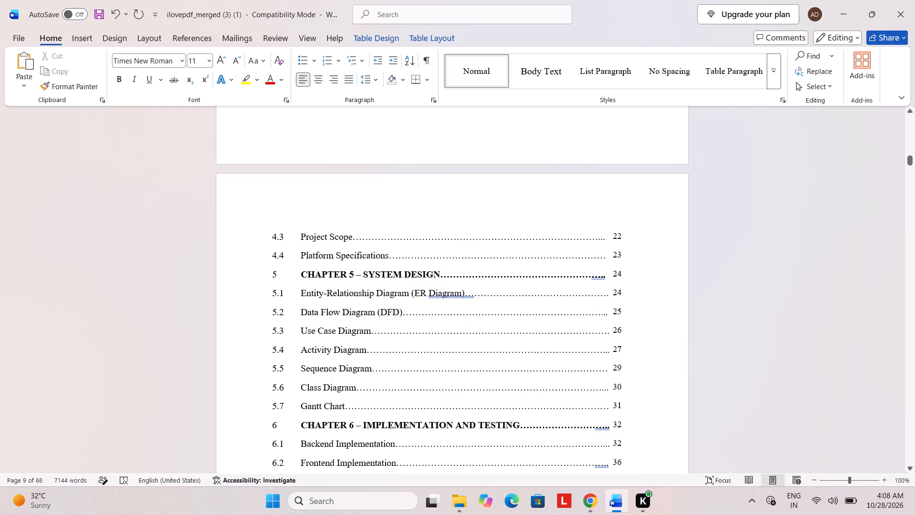
pyautogui.press('BackSpace')
pyautogui.press('8')
# Set the contents page numbers to 29 for 5.6 Class Diagram and 30 for 5.7 Gantt Chart.
pyautogui.press('Down')
pyautogui.press('BackSpace')
pyautogui.press('BackSpace')
pyautogui.press('2')
pyautogui.press('9')
pyautogui.press('Down')
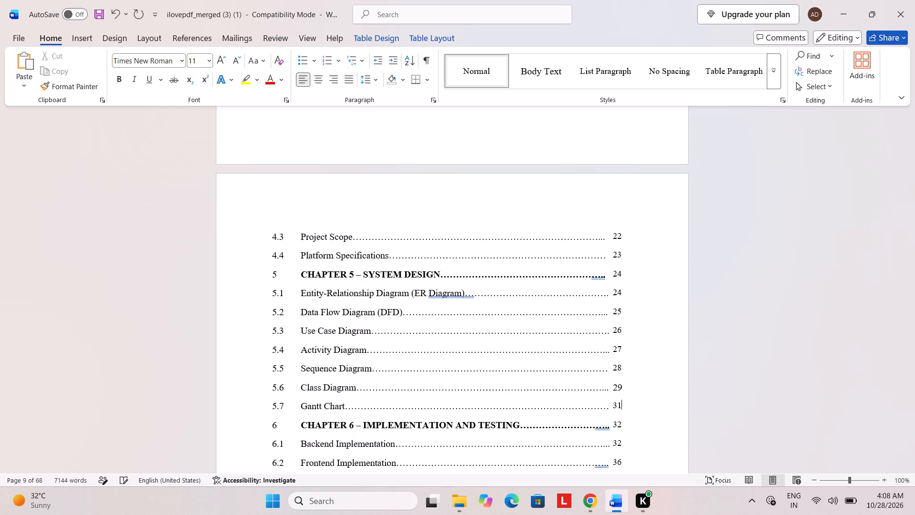
pyautogui.press('BackSpace')
pyautogui.press('0')
# Set the contents page numbers of Chapter 6 and 6.1 Backend Implementation both to 31.
pyautogui.press('Down')
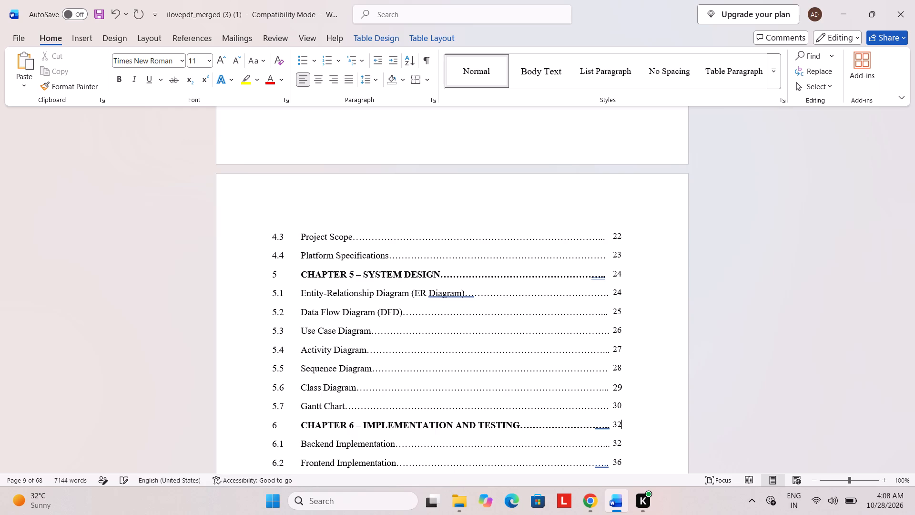
pyautogui.press('BackSpace')
pyautogui.press('1')
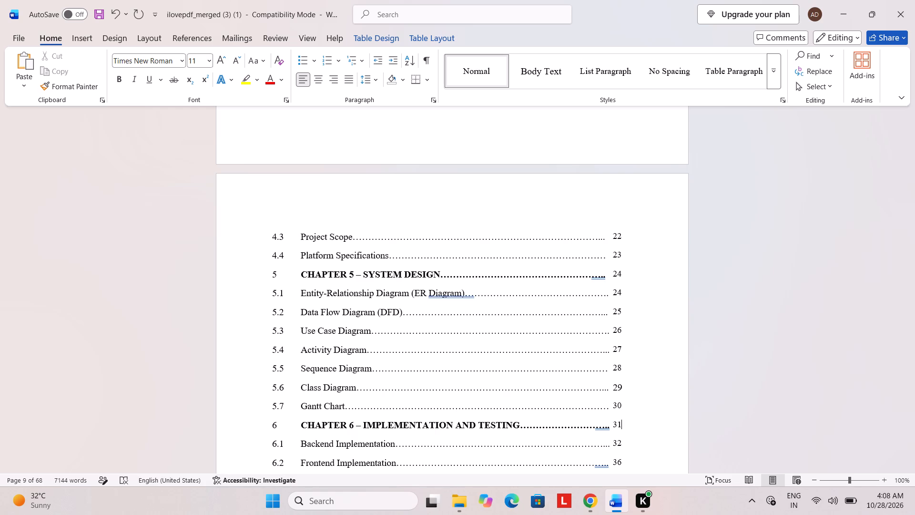
pyautogui.press('Down')
pyautogui.press('BackSpace')
pyautogui.press('1')
# Set the contents page numbers to 42 for 6.3 Testing Strategy, 46 for 6.4 Test Cases and 50 for 6.5 Output.
pyautogui.scroll(-2, 692, 363)
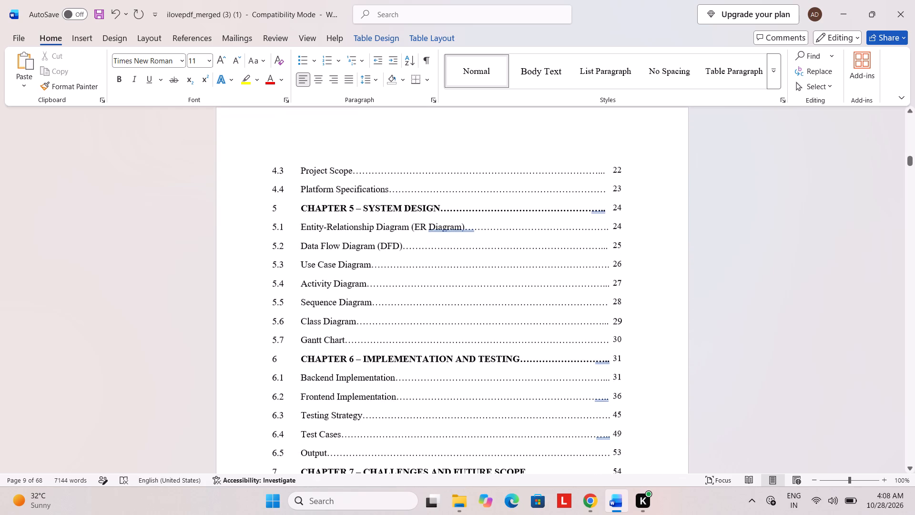
pyautogui.scroll(-1, 692, 363)
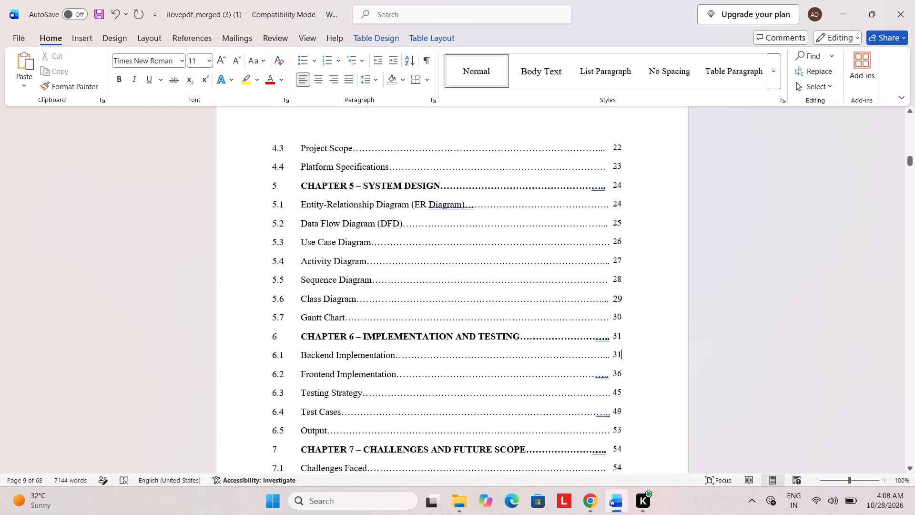
pyautogui.click(624, 390)
pyautogui.press('BackSpace')
pyautogui.press('2')
pyautogui.press('Down')
pyautogui.press('BackSpace')
pyautogui.press('6')
pyautogui.press('Down')
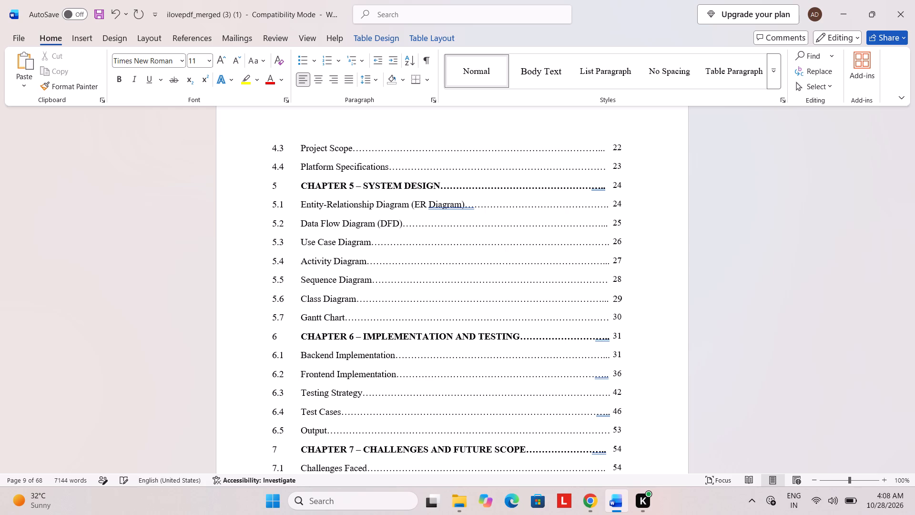
pyautogui.press('BackSpace')
pyautogui.press('0')
# Set the contents page numbers to 52 for Chapter 7, 52 for 7.1 Challenges Faced and 54 for 7.2 Future Enhancements & Roadmap.
pyautogui.press('Down')
pyautogui.press('BackSpace')
pyautogui.press('2')
pyautogui.press('Down')
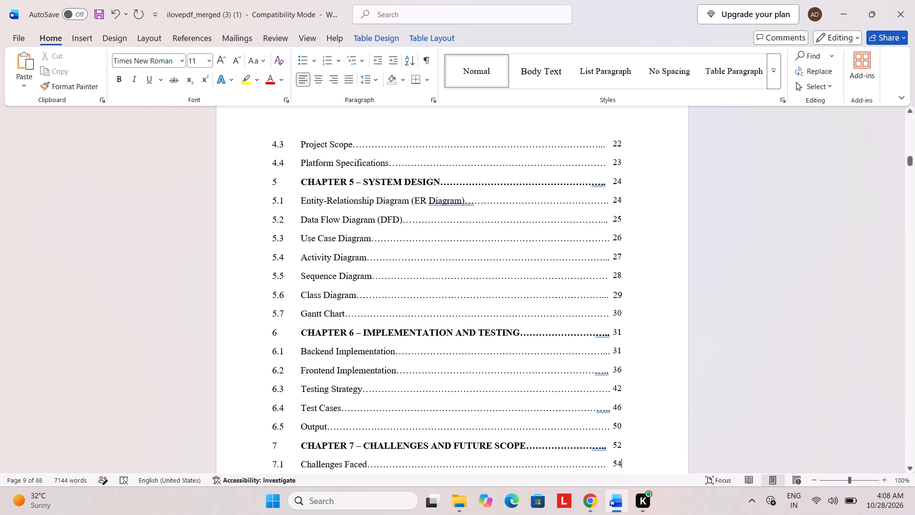
pyautogui.press('BackSpace')
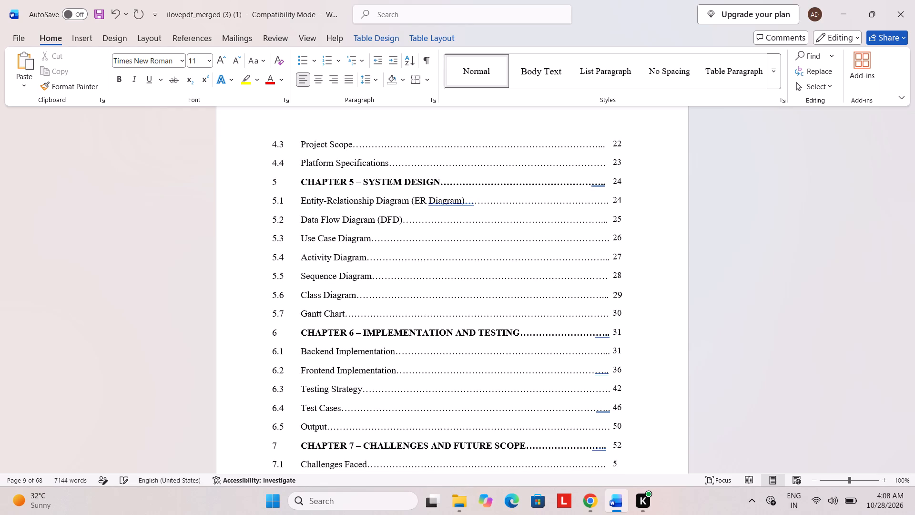
pyautogui.press('2')
pyautogui.press('Down')
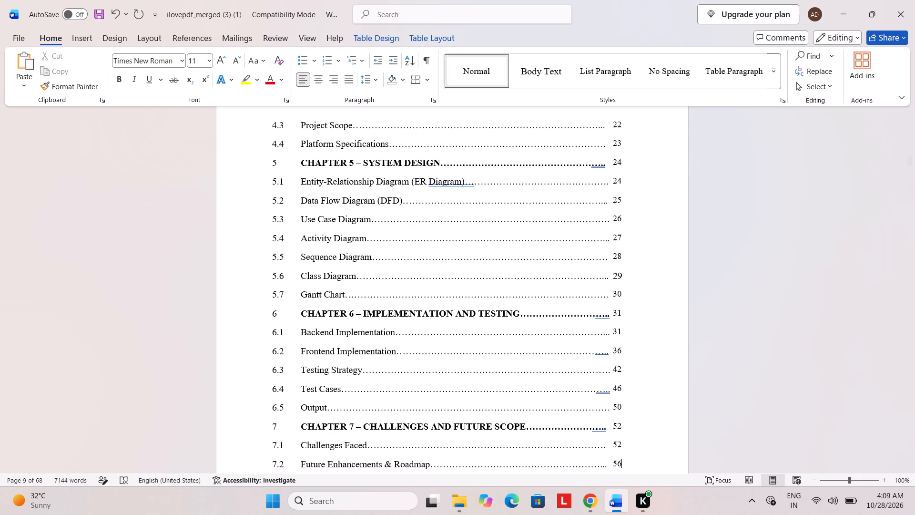
pyautogui.press('BackSpace')
pyautogui.press('4')
# Set the contents page numbers to 56 for Chapter 8, 57 for 8.1 References and 58 for Chapter 9.
pyautogui.press('Down')
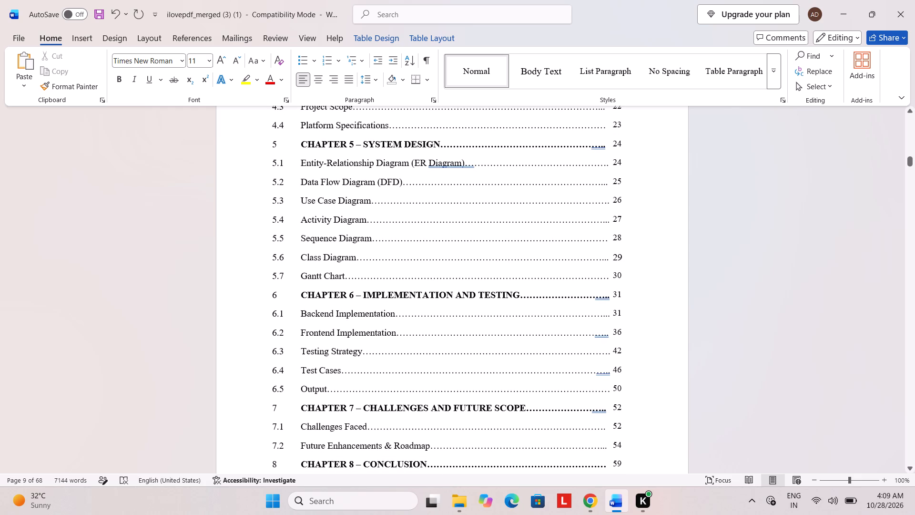
pyautogui.press('BackSpace')
pyautogui.press('6')
pyautogui.press('Down')
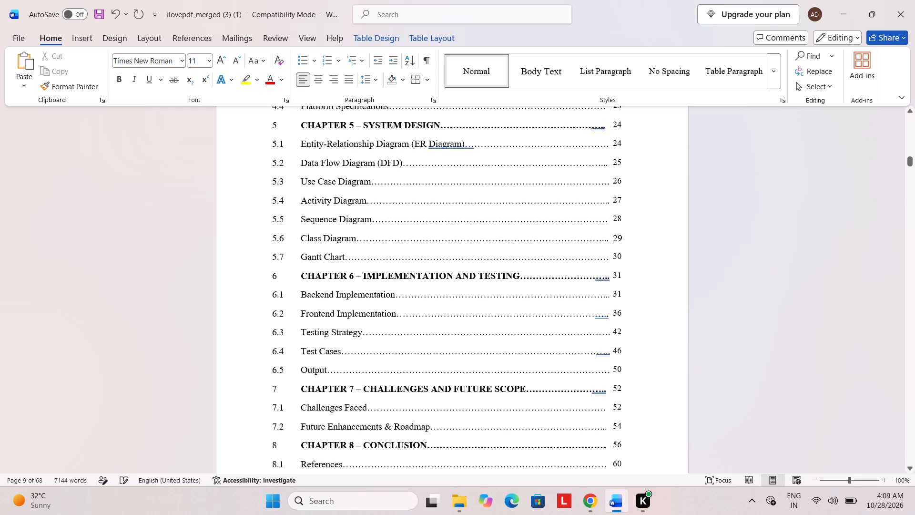
pyautogui.press('BackSpace')
pyautogui.press('BackSpace')
pyautogui.write('57')
pyautogui.press('Down')
pyautogui.press('BackSpace')
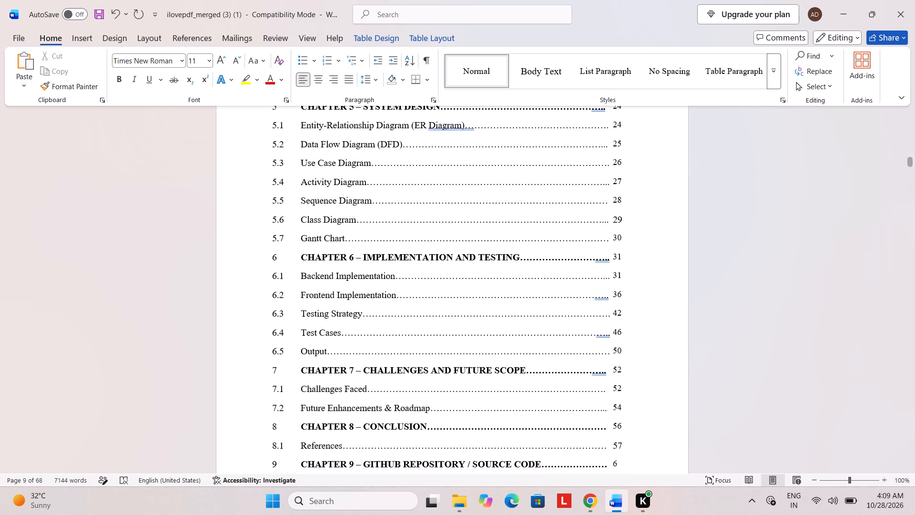
pyautogui.press('BackSpace')
pyautogui.write('58')
pyautogui.scroll(-2, 641, 383)
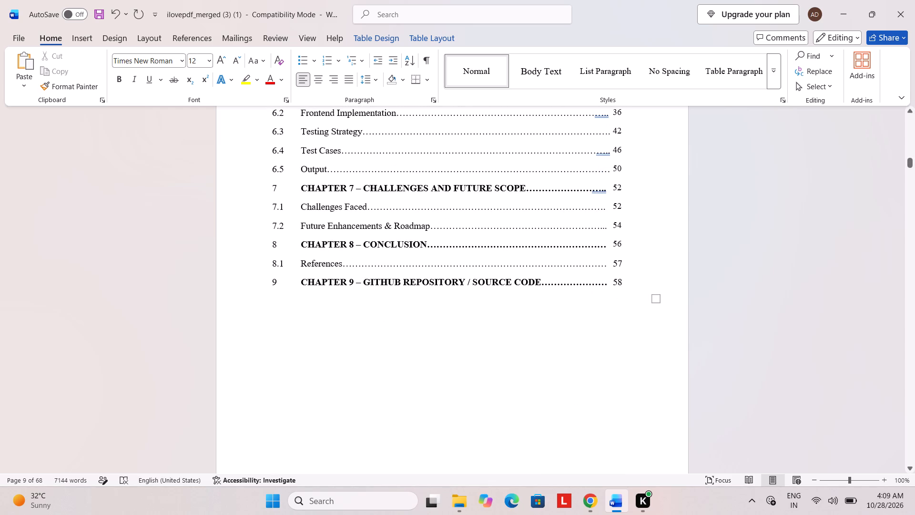
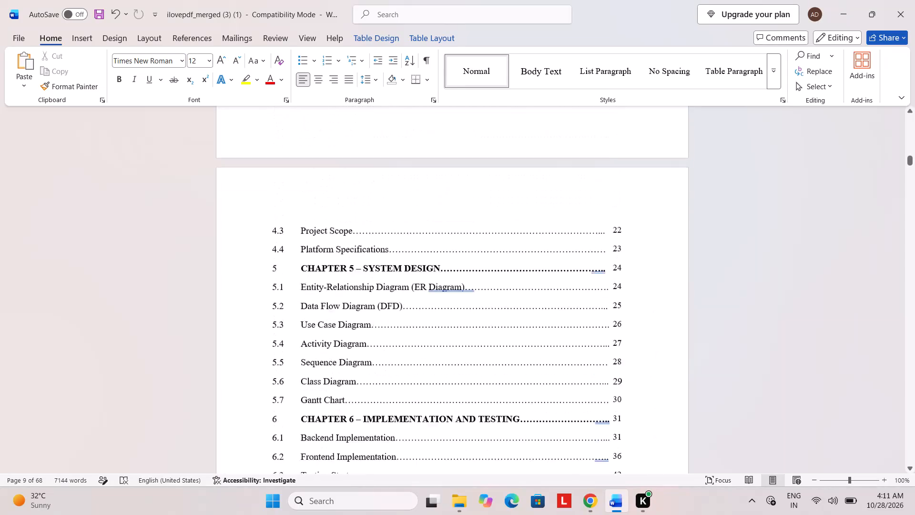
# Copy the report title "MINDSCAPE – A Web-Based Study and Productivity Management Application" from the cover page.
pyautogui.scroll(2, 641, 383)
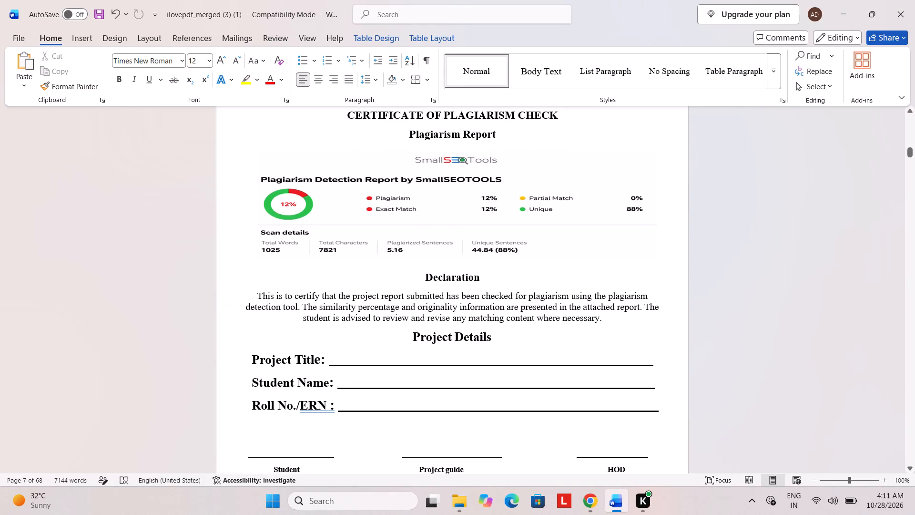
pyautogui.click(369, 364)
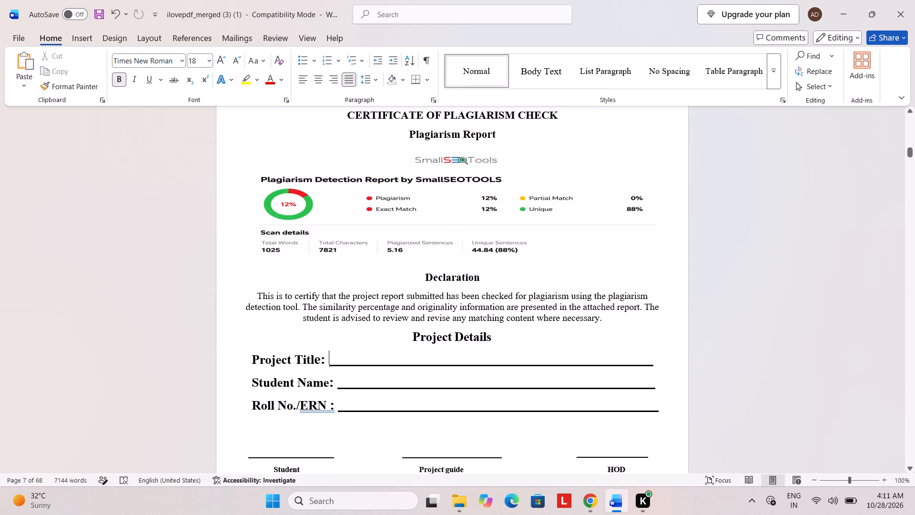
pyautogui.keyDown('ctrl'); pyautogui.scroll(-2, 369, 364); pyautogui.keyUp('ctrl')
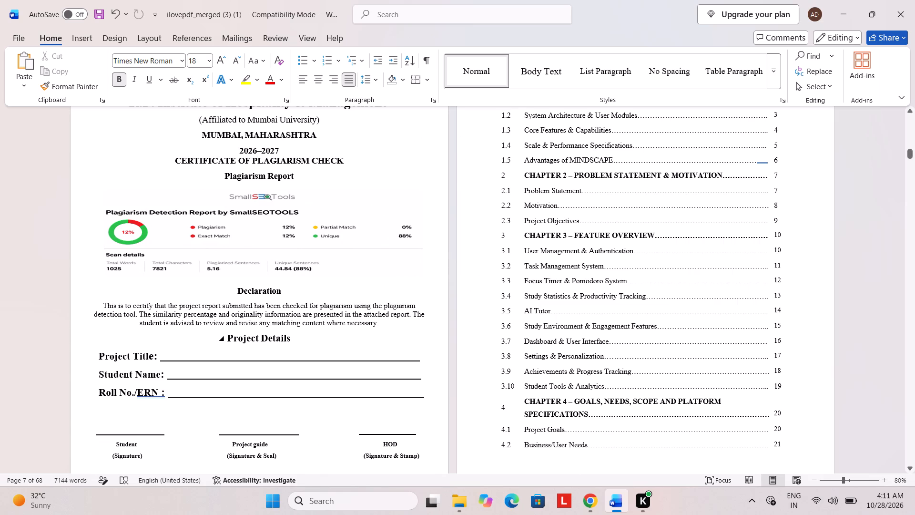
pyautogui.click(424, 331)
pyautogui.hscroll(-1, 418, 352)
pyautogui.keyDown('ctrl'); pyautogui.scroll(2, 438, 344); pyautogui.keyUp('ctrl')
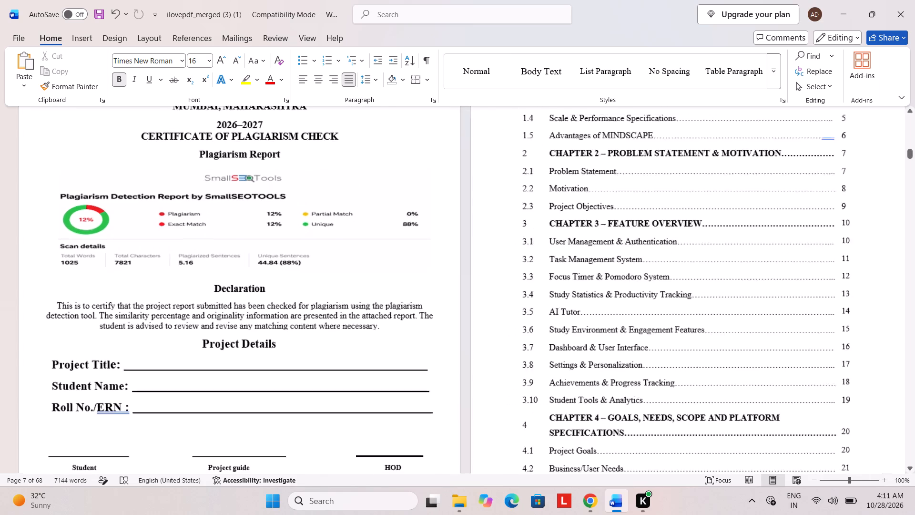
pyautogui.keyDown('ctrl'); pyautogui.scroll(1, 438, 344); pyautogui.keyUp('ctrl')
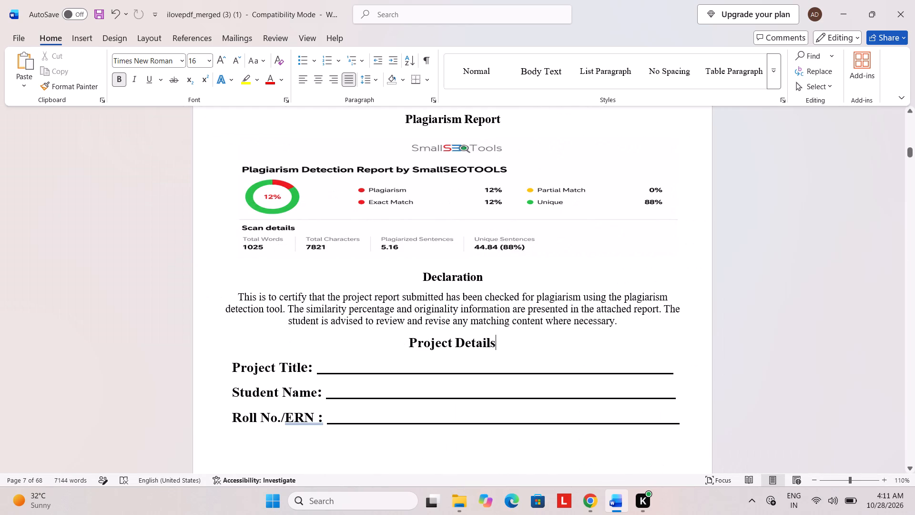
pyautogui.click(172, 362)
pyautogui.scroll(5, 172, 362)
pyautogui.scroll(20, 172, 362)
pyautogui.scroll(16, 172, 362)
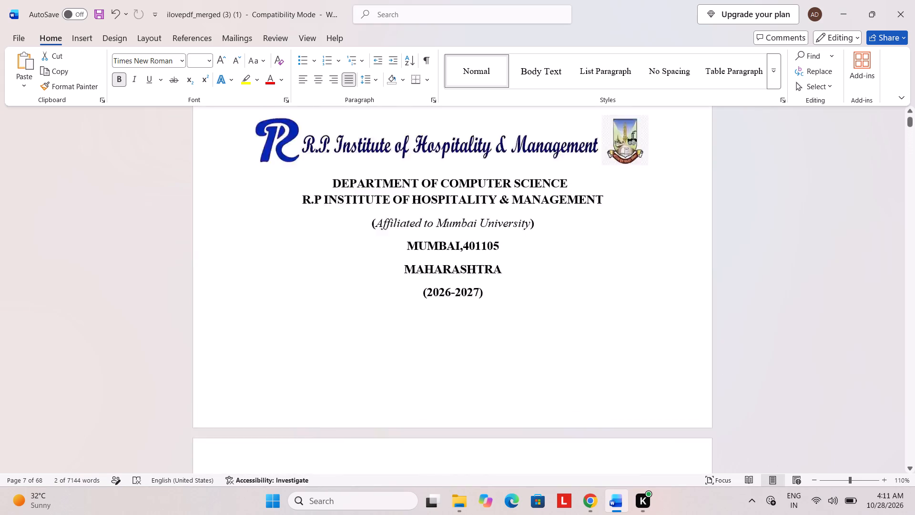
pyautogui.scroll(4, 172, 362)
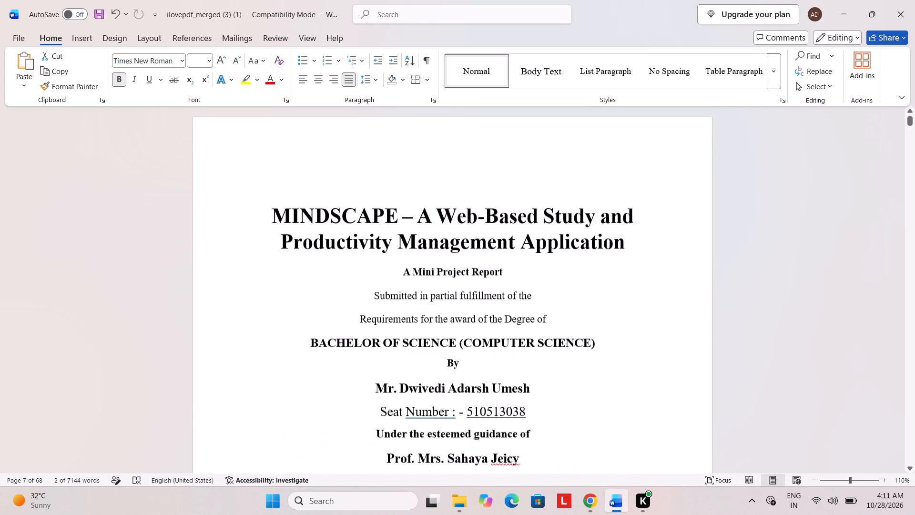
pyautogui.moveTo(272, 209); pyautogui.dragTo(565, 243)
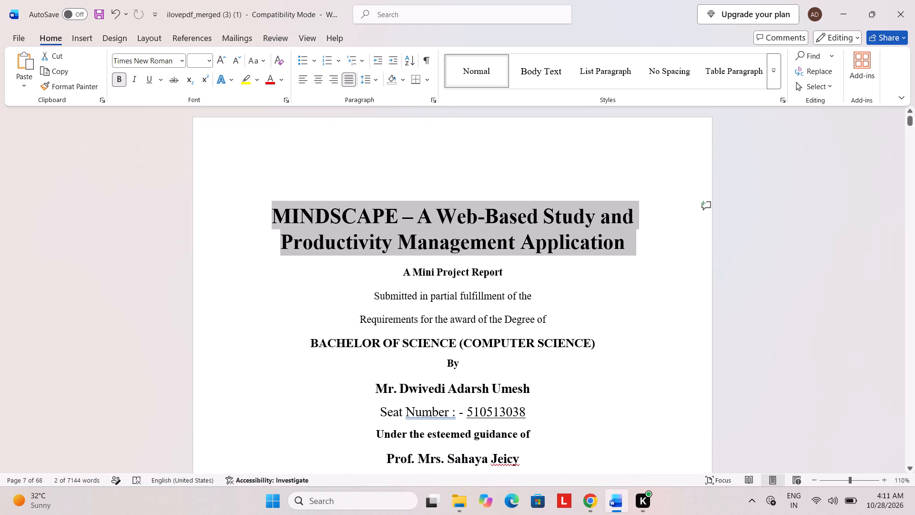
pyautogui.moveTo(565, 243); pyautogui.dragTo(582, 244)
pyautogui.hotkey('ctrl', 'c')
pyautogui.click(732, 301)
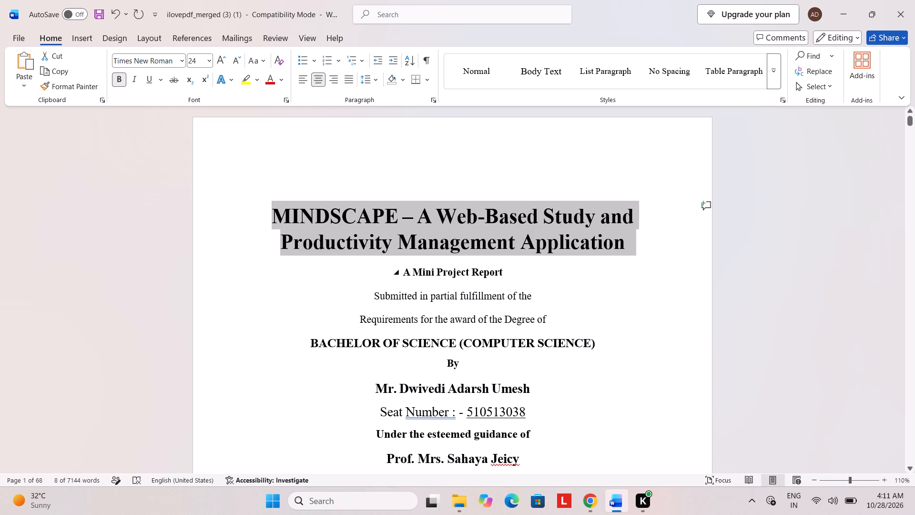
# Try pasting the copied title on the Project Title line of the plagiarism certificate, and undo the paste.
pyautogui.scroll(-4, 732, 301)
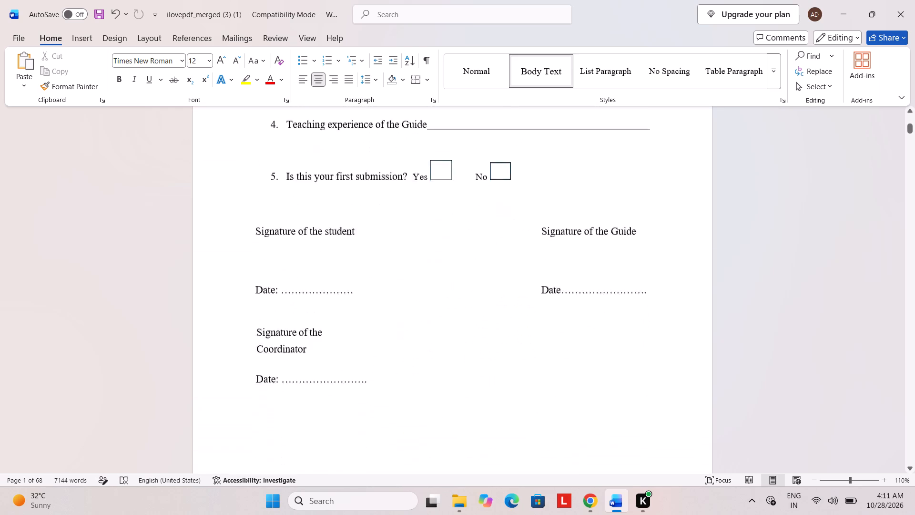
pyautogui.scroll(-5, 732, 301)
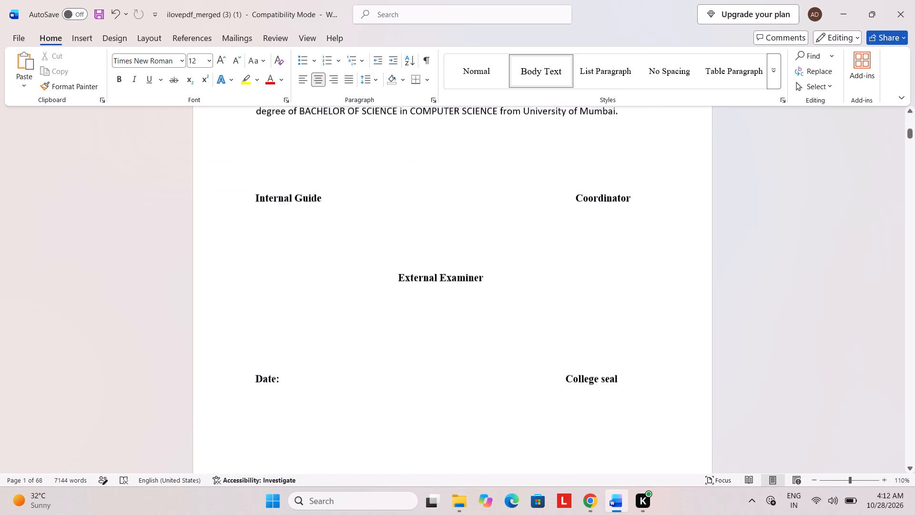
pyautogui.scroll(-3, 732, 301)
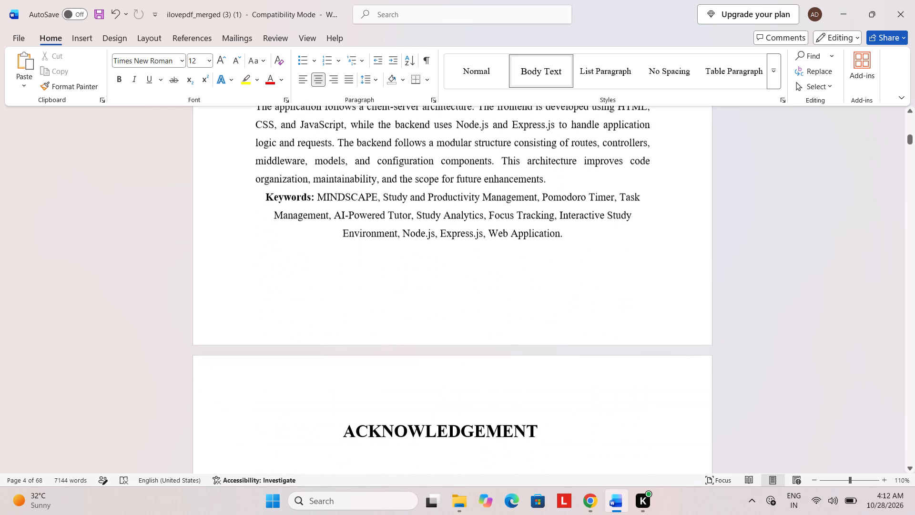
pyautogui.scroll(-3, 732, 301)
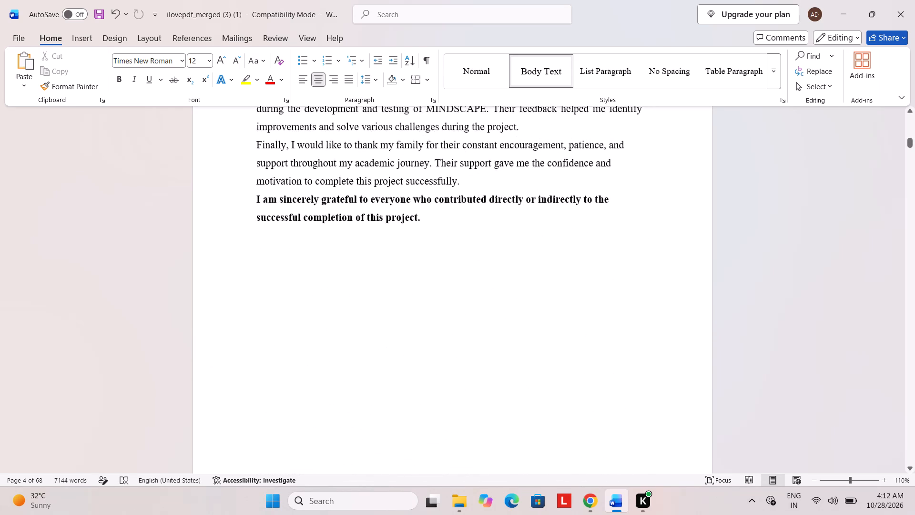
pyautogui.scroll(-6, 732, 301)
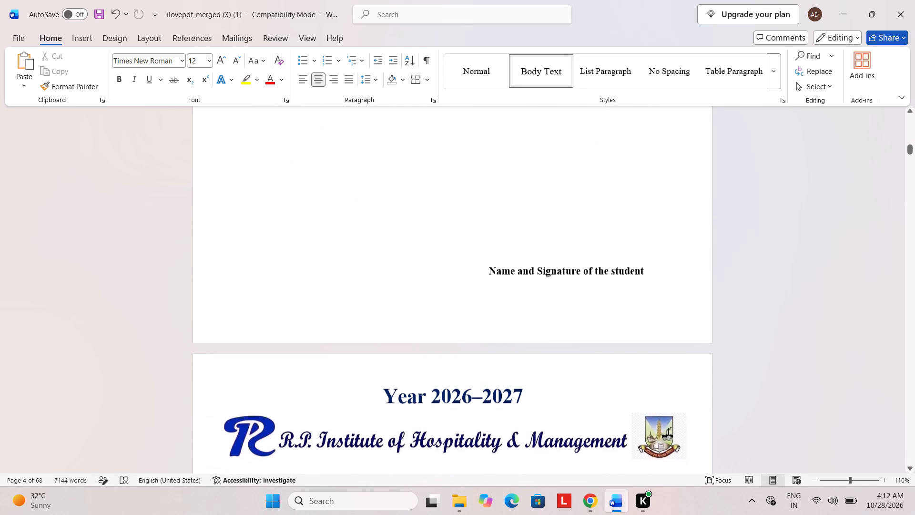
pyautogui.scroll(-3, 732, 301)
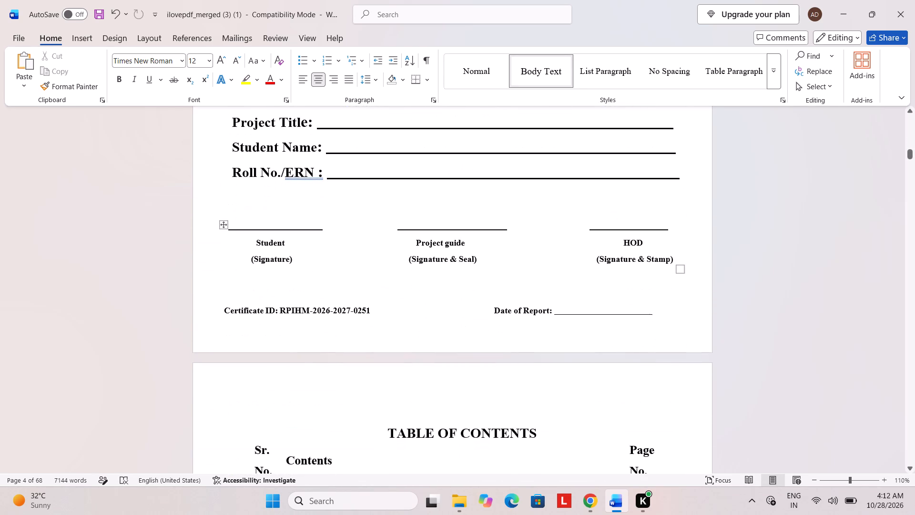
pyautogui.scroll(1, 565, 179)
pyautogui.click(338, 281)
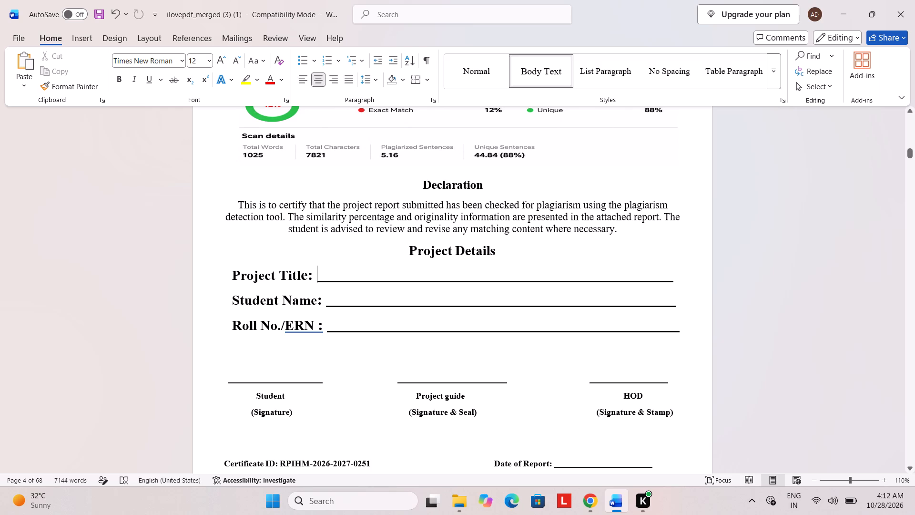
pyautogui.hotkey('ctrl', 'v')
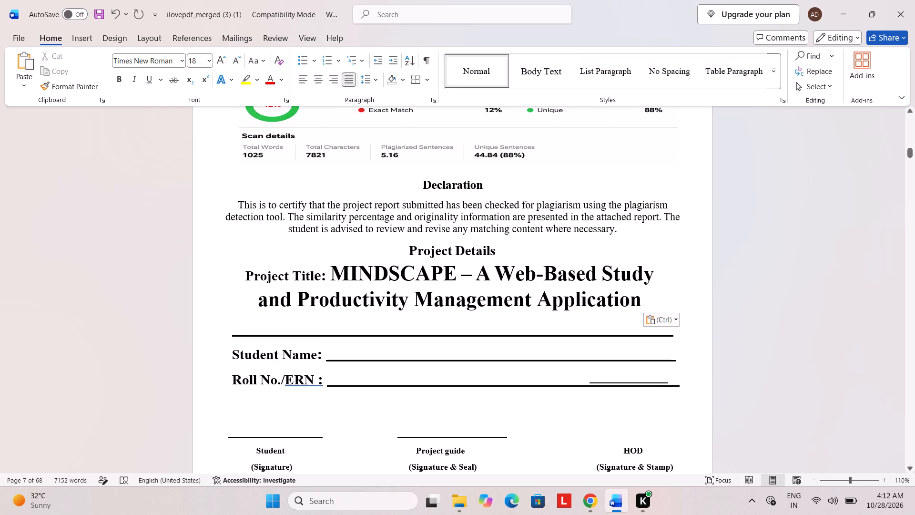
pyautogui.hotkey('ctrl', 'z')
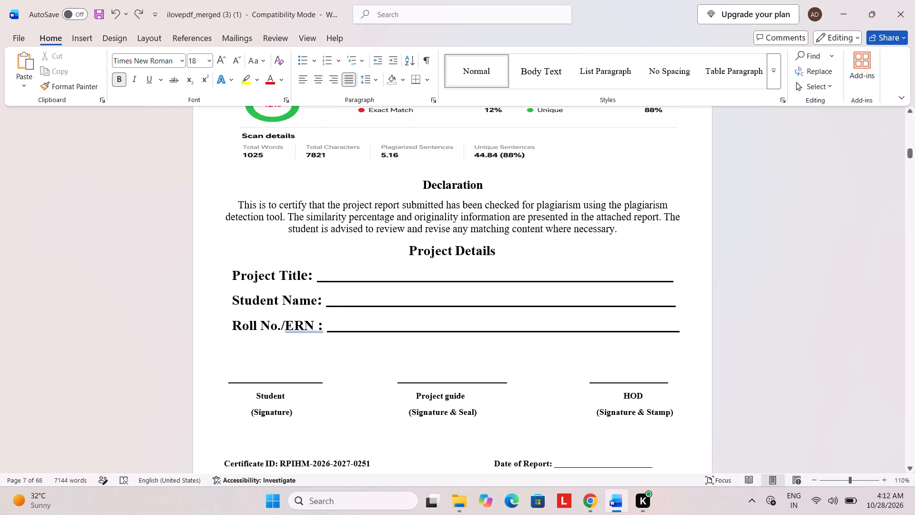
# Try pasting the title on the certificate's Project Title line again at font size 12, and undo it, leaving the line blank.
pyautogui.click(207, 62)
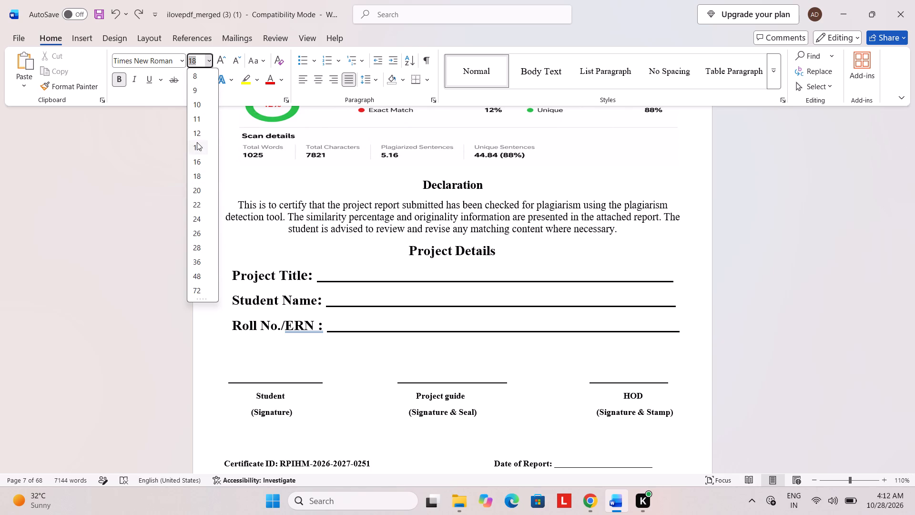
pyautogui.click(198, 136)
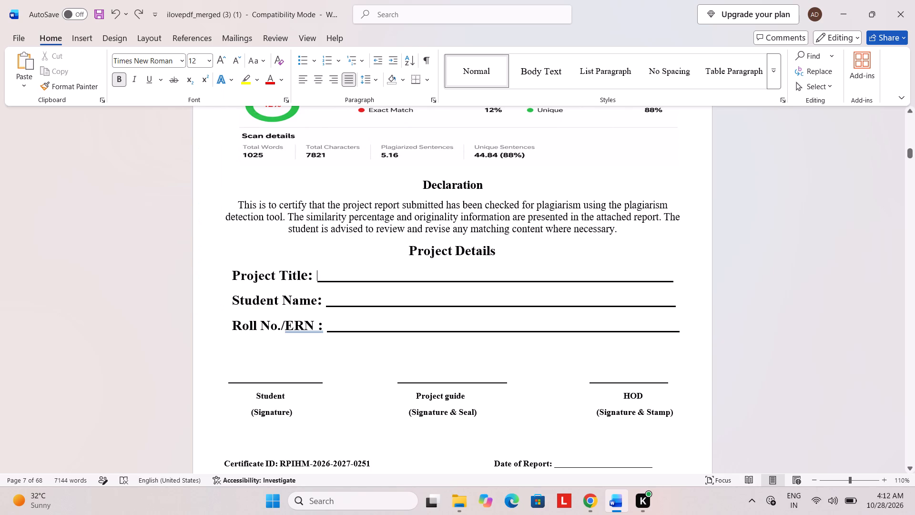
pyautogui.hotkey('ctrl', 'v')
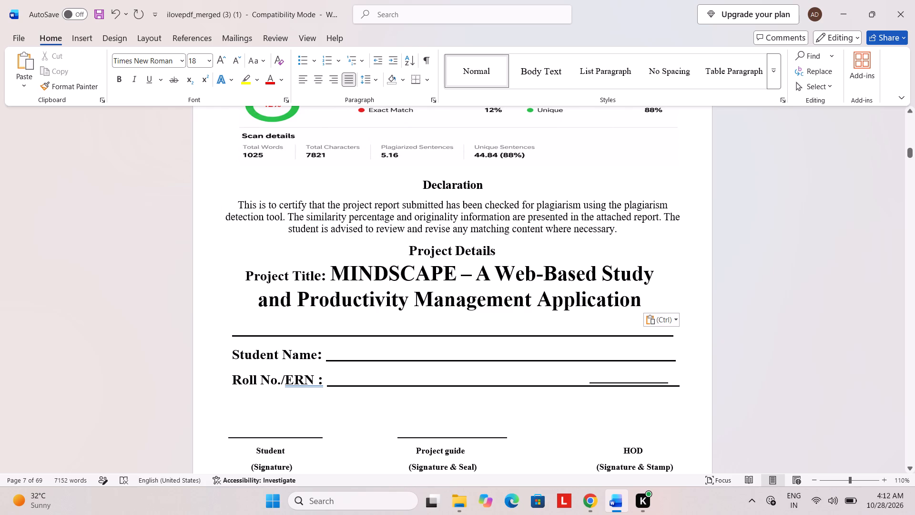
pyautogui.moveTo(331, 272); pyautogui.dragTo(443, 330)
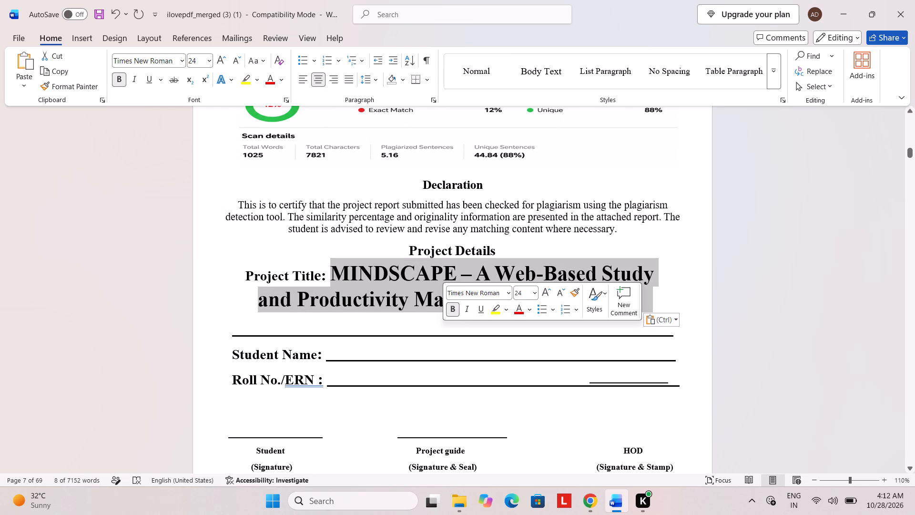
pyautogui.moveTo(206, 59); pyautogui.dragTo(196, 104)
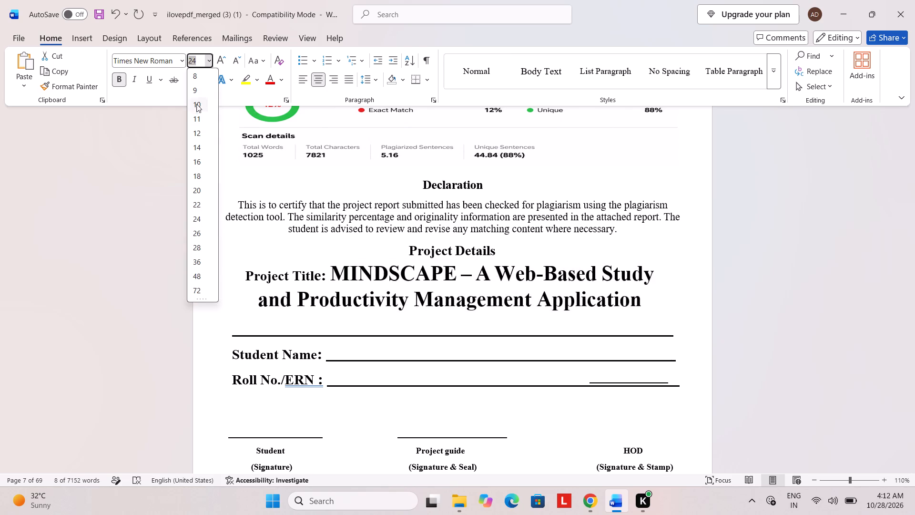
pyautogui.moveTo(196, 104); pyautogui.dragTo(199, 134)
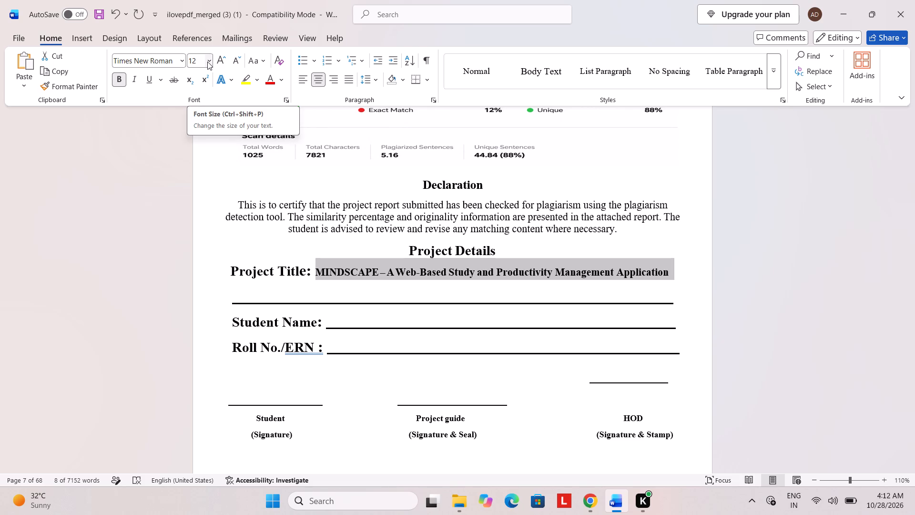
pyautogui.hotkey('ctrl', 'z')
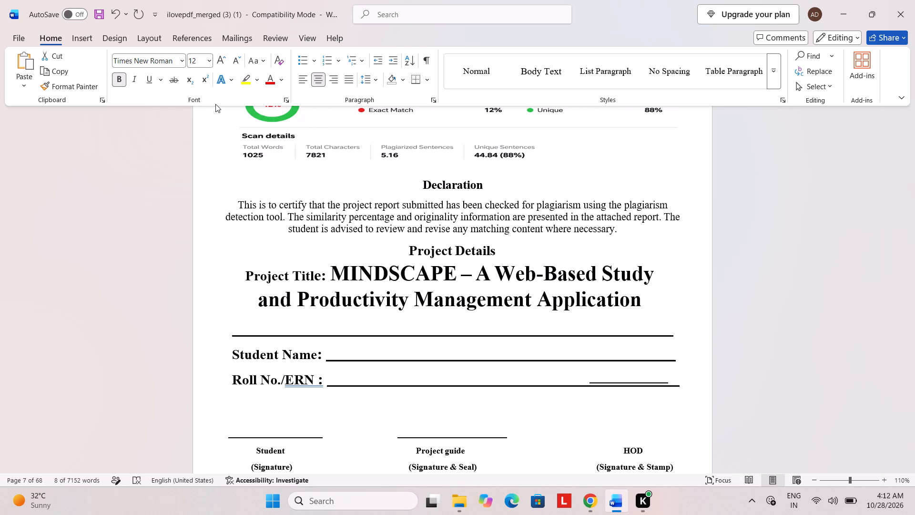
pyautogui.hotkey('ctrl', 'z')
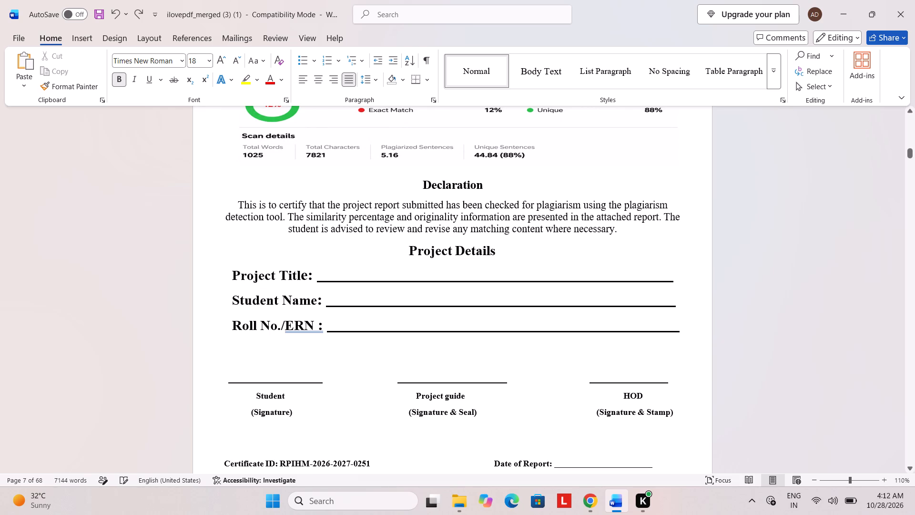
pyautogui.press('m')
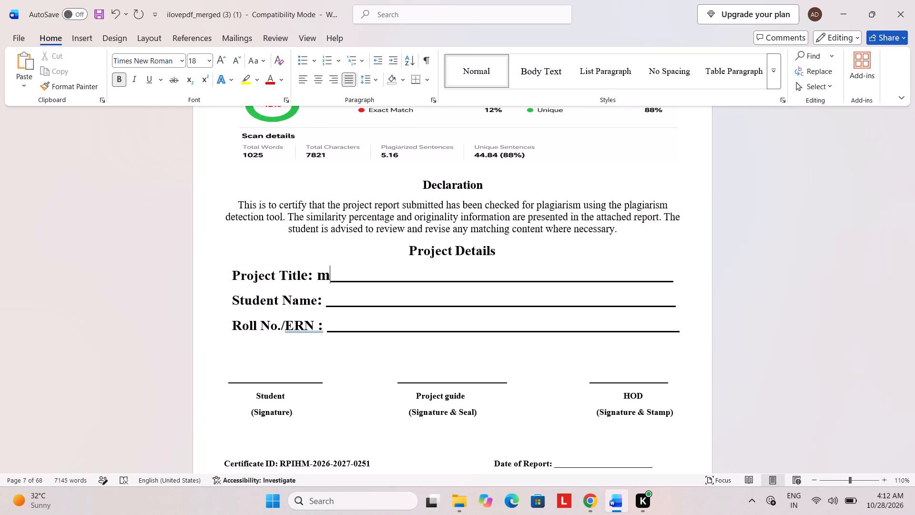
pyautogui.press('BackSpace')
# Save the report.
pyautogui.click(719, 226)
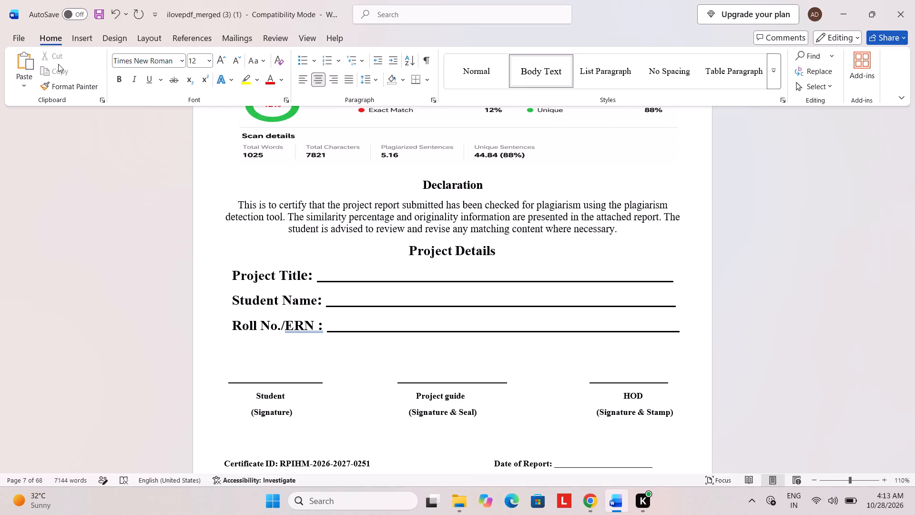
pyautogui.hotkey('ctrl', 's')
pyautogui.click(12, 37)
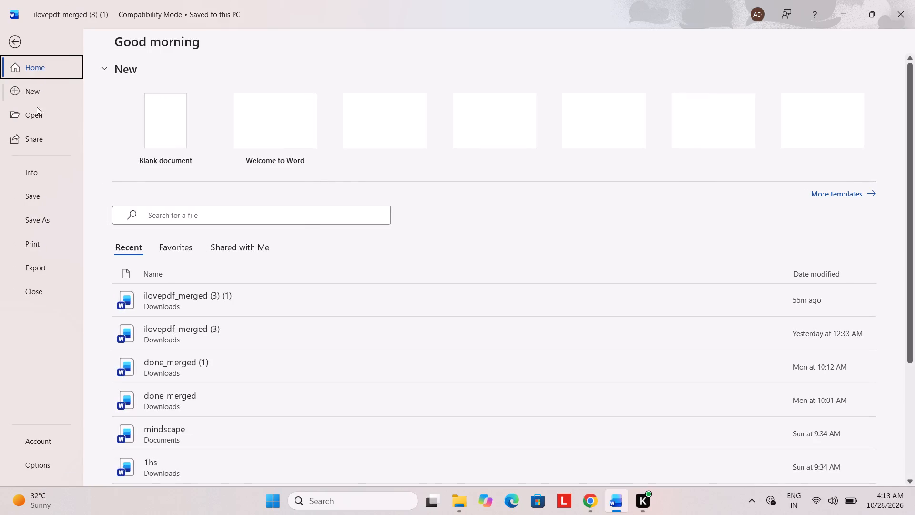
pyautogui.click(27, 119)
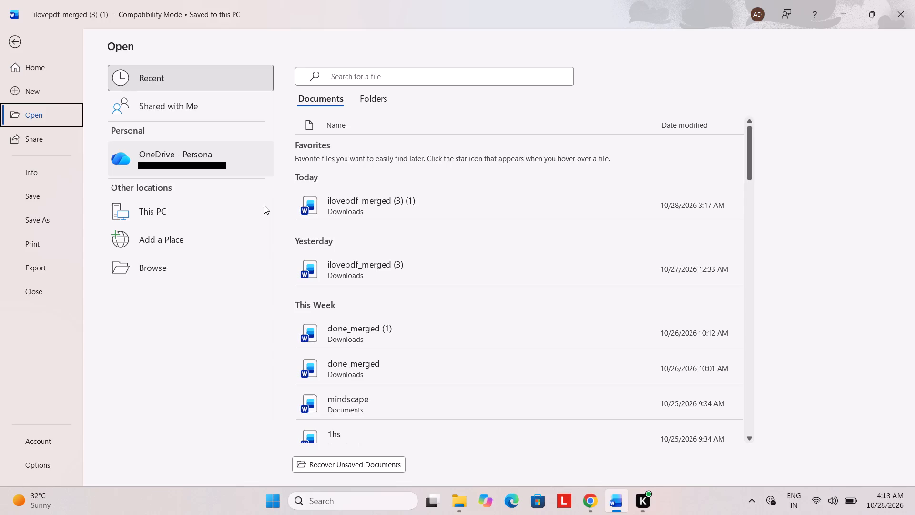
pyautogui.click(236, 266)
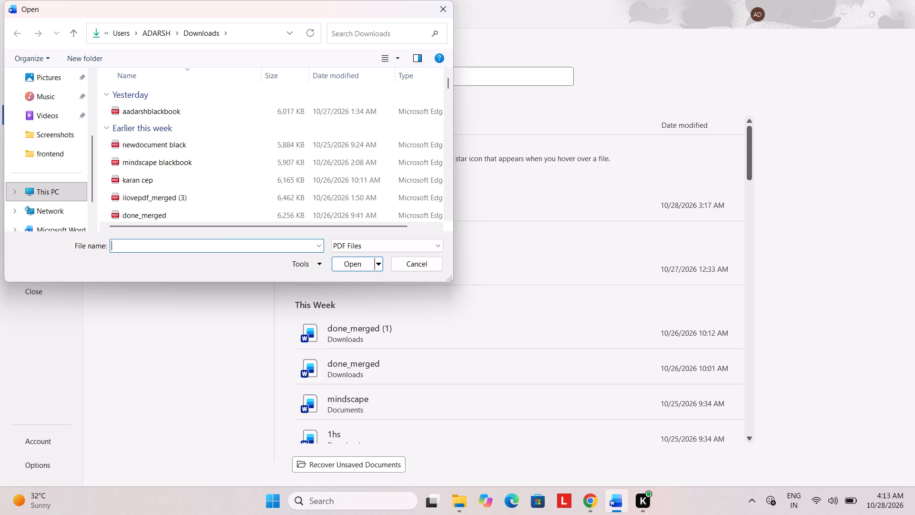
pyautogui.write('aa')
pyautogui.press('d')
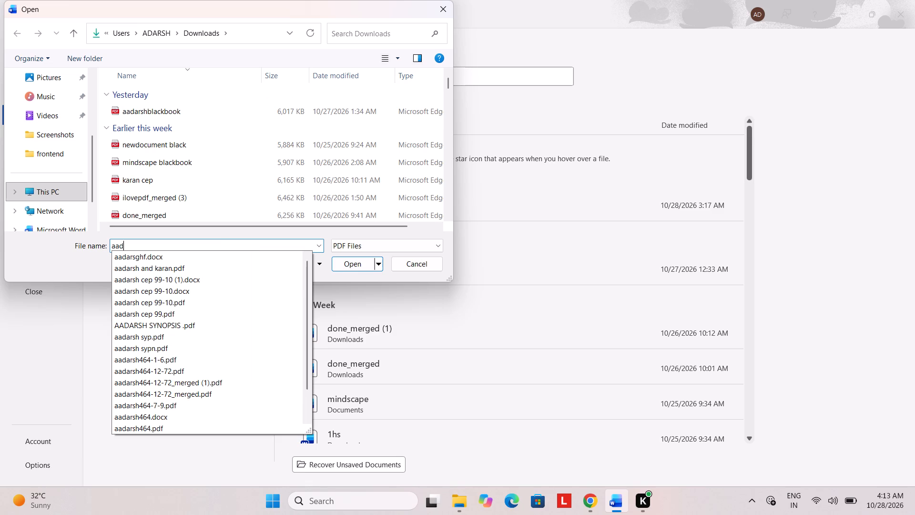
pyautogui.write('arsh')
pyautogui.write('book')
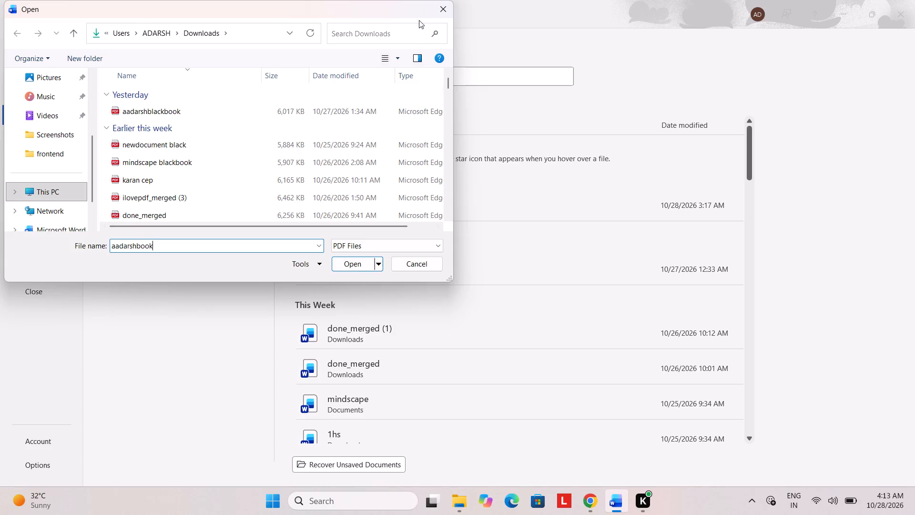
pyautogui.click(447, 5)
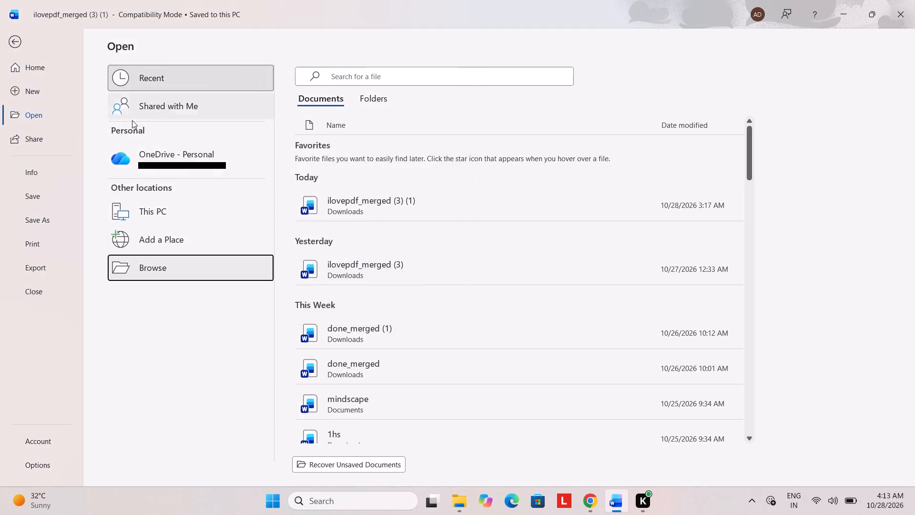
# Save the report as a PDF named aadarshbook in the Downloads folder, opening it after publishing.
pyautogui.click(26, 220)
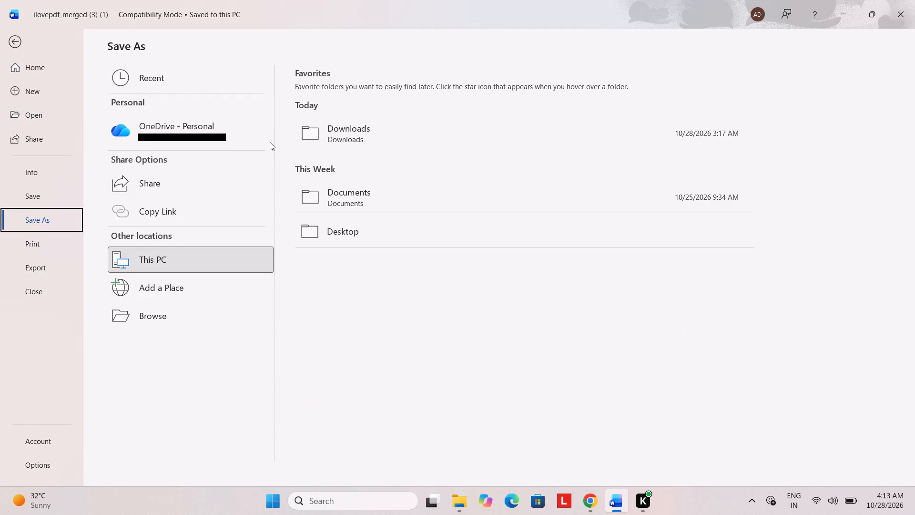
pyautogui.click(330, 134)
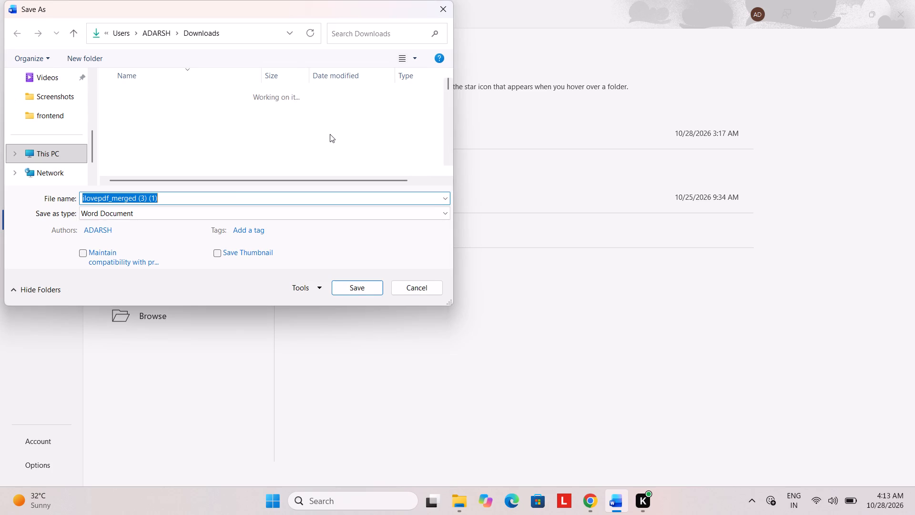
pyautogui.click(206, 219)
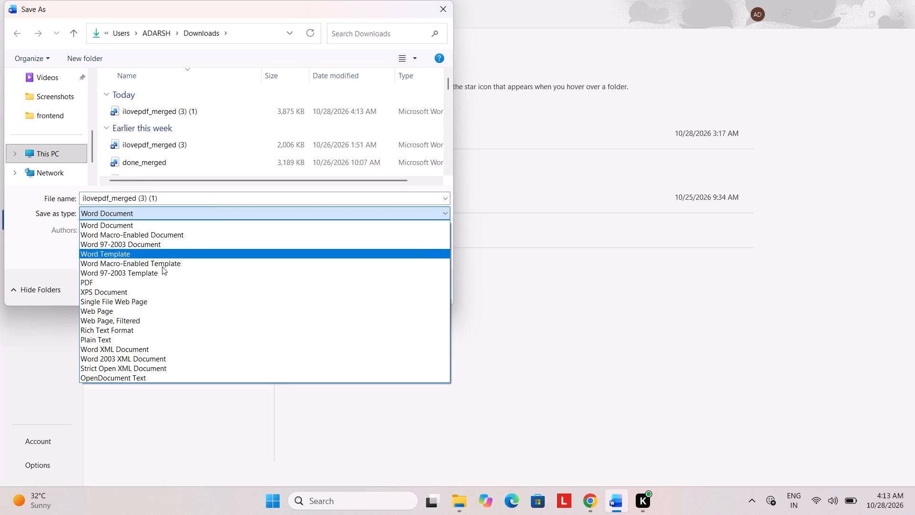
pyautogui.click(155, 284)
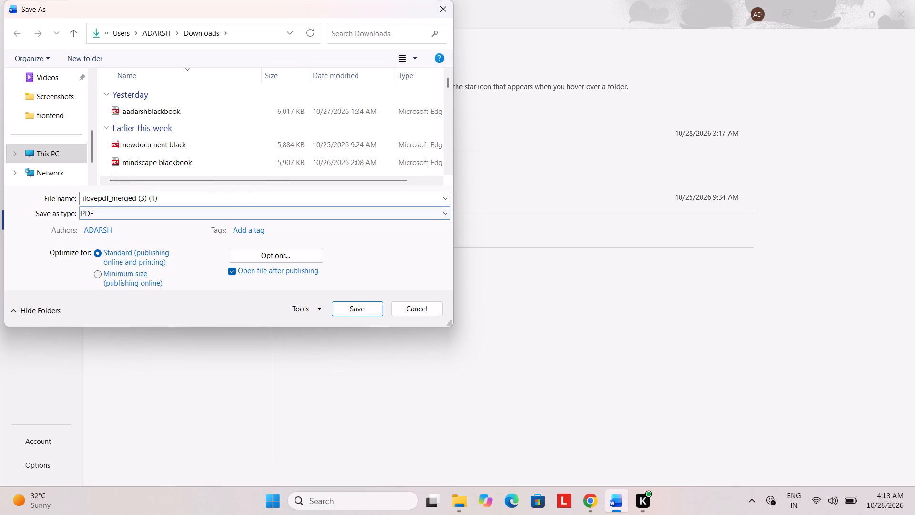
pyautogui.click(249, 197)
pyautogui.press('BackSpace')
pyautogui.write('aadarshbi')
pyautogui.press('BackSpace')
pyautogui.write('ook')
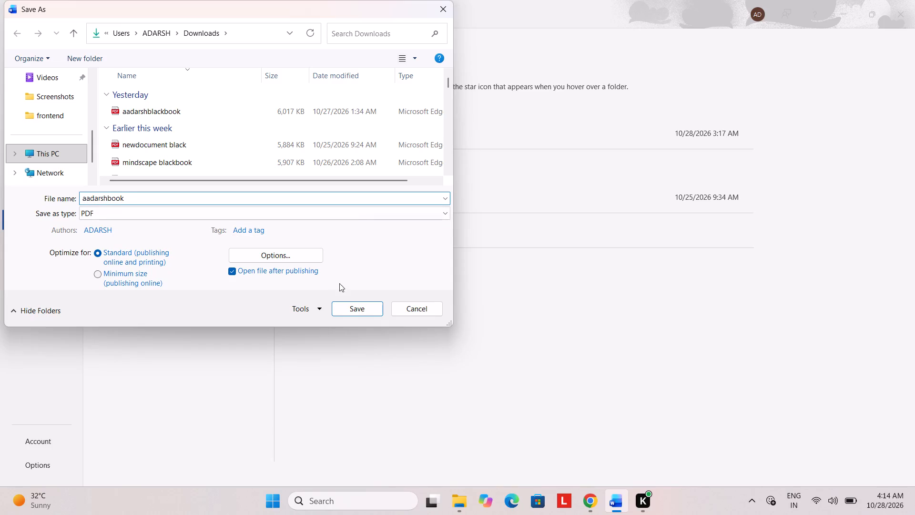
pyautogui.click(347, 305)
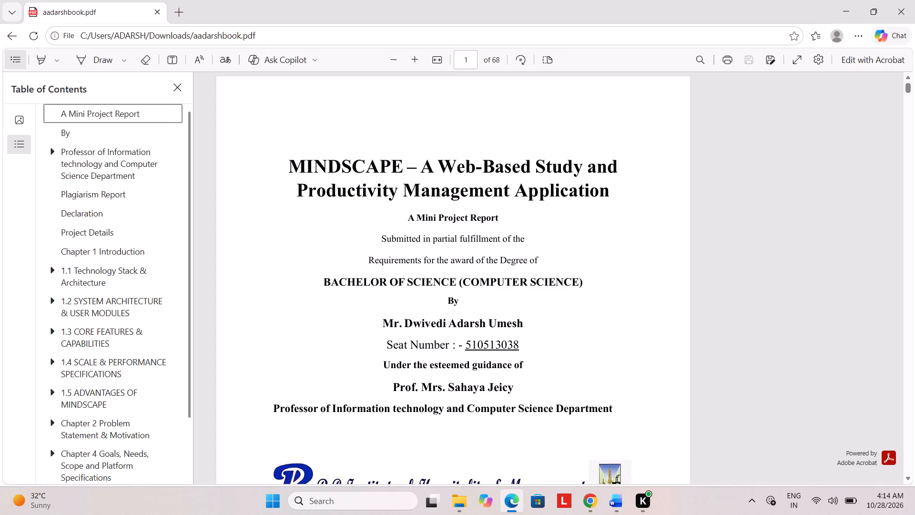
# Review the front pages of the exported PDF, from the cover page through the declaration to the plagiarism certificate.
pyautogui.hscroll(4, 516, 338)
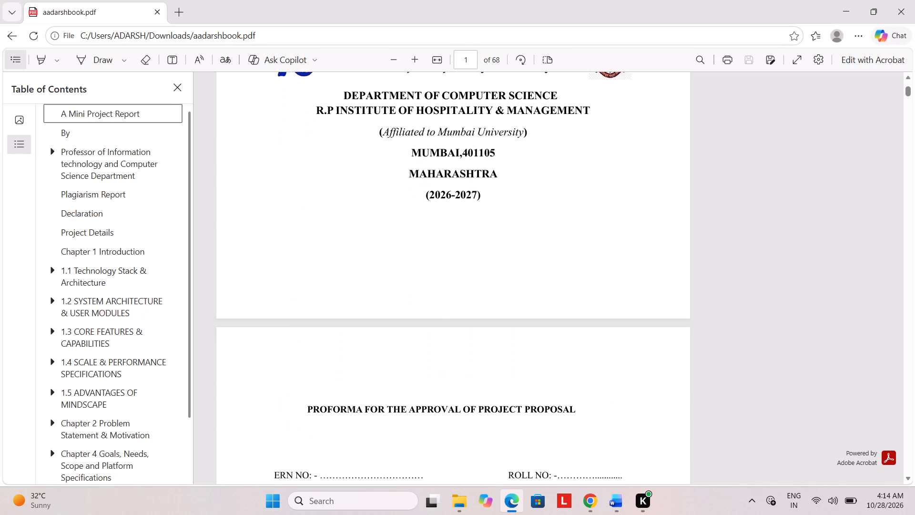
pyautogui.hscroll(1, 516, 338)
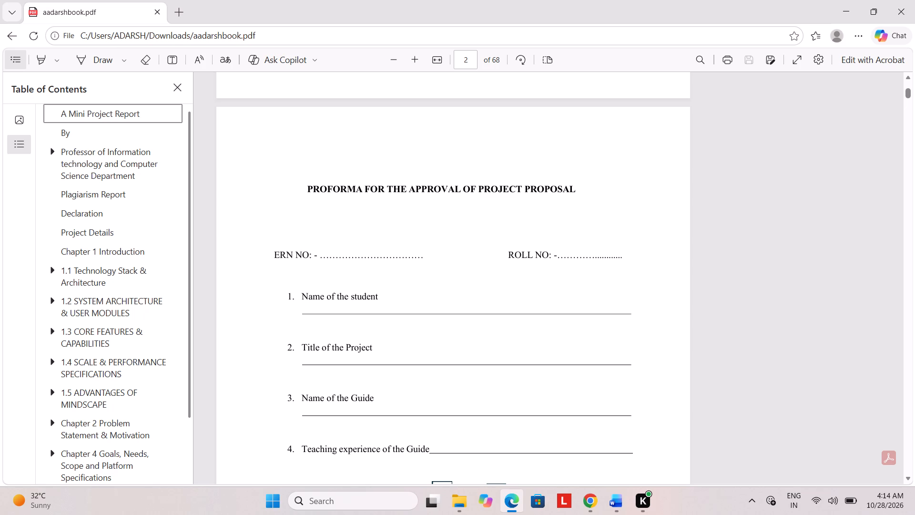
pyautogui.hscroll(1, 516, 338)
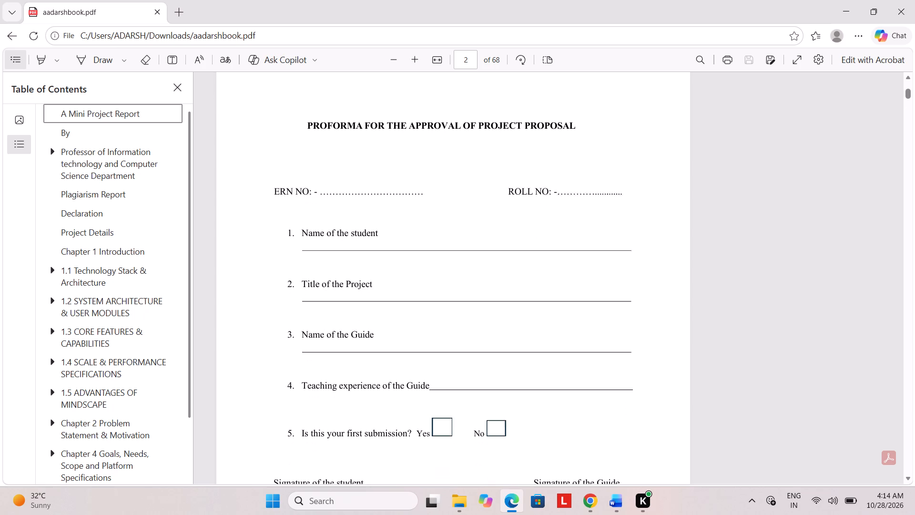
pyautogui.scroll(-1, 516, 338)
pyautogui.hscroll(2, 516, 338)
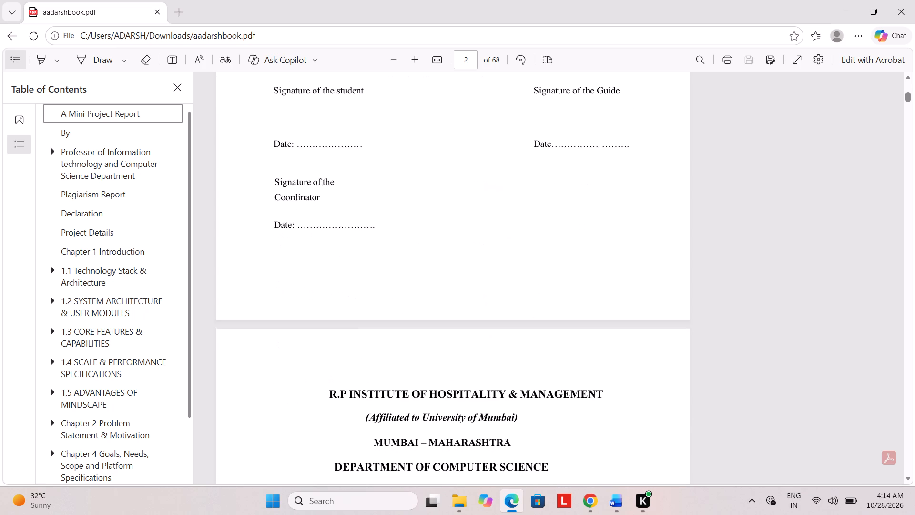
pyautogui.hscroll(4, 516, 338)
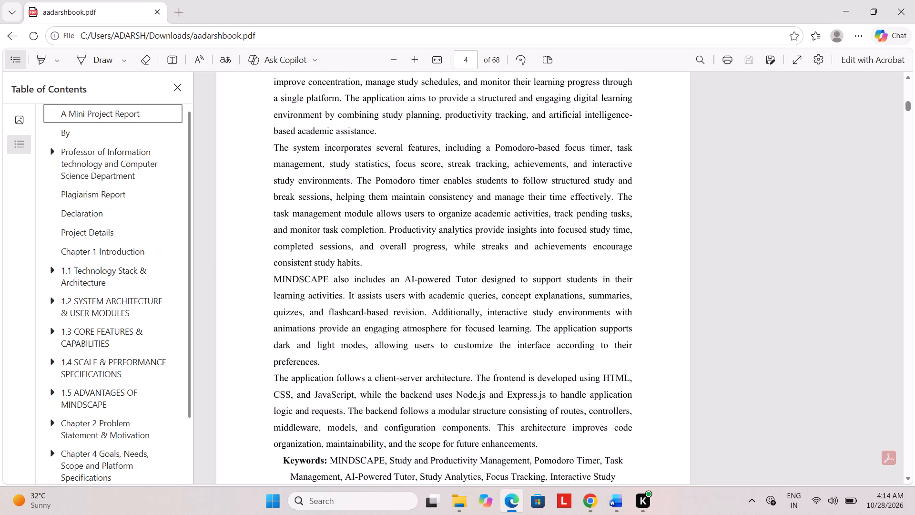
pyautogui.hscroll(6, 516, 338)
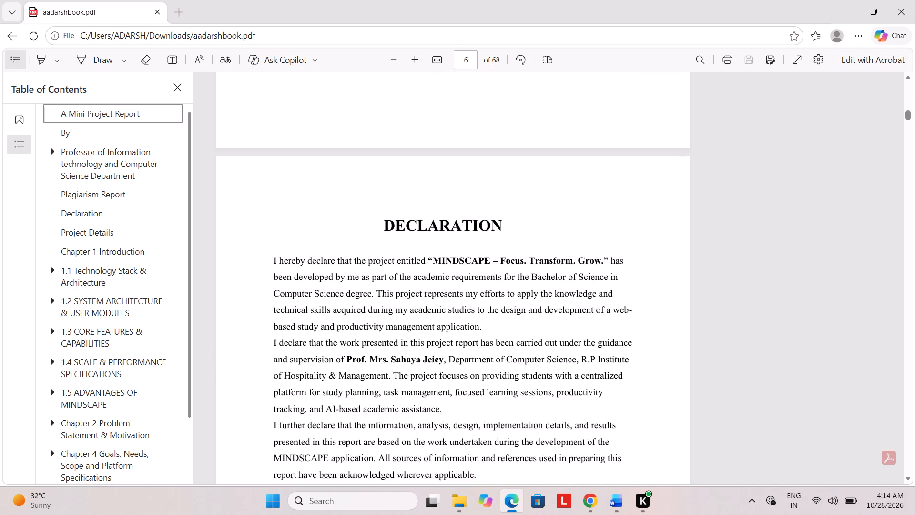
pyautogui.hscroll(5, 516, 338)
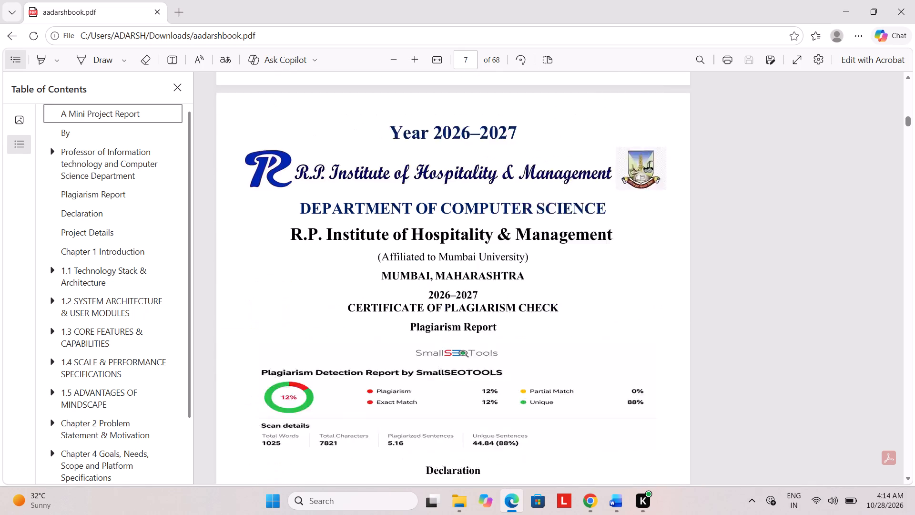
pyautogui.hscroll(3, 516, 338)
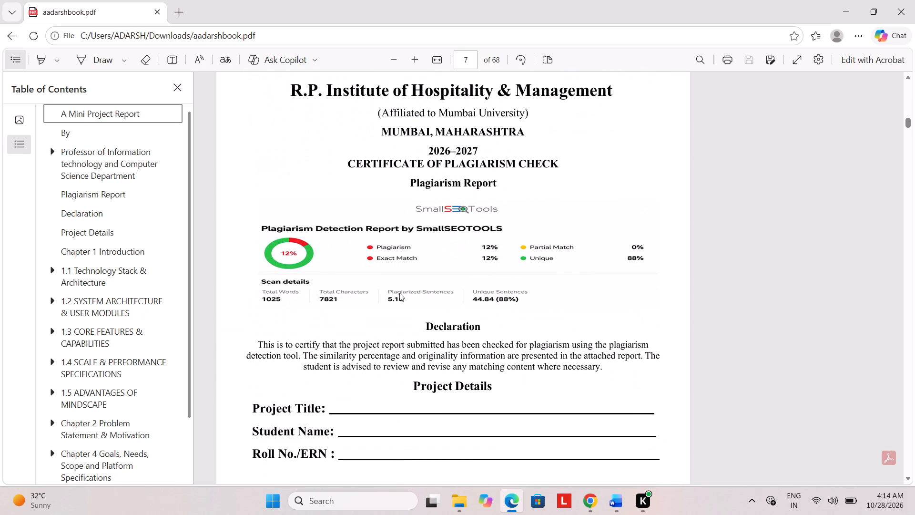
pyautogui.scroll(-4, 488, 313)
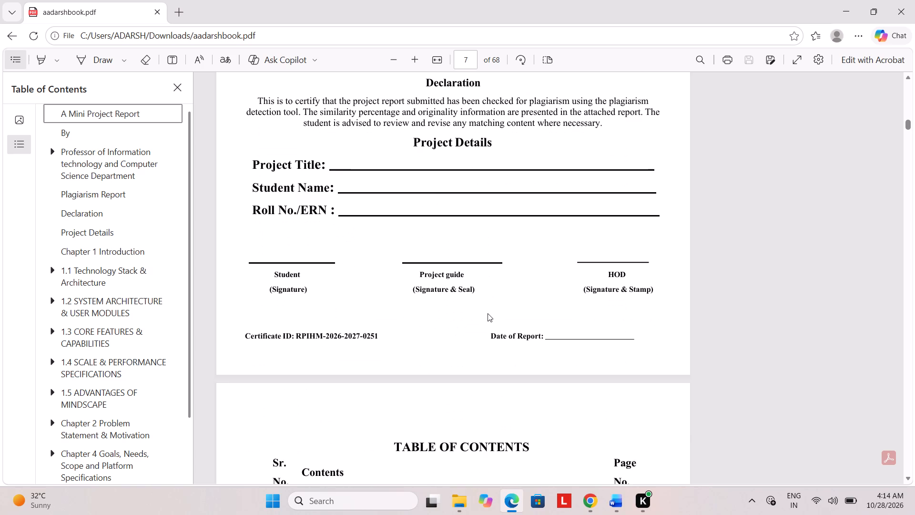
# Check the table of contents and the list of figures with their page numbers in the exported PDF.
pyautogui.scroll(-3, 488, 313)
pyautogui.hscroll(1, 488, 313)
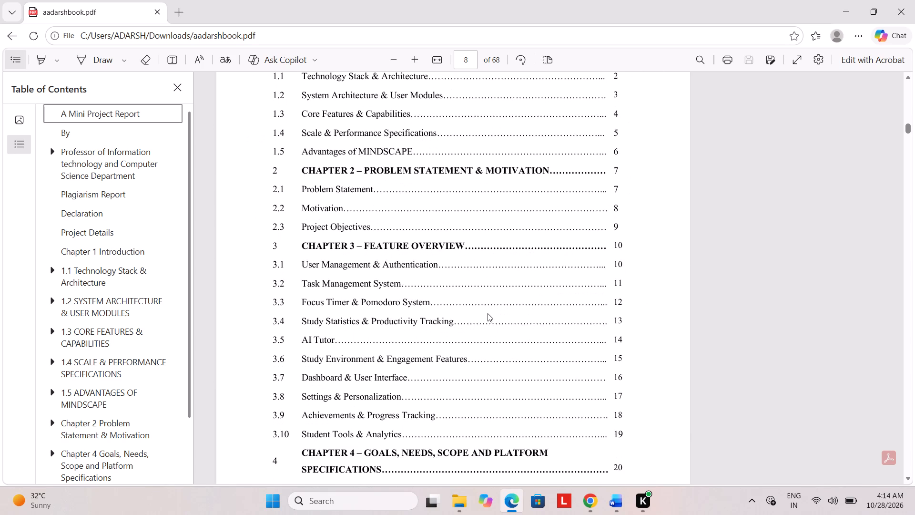
pyautogui.hscroll(5, 488, 313)
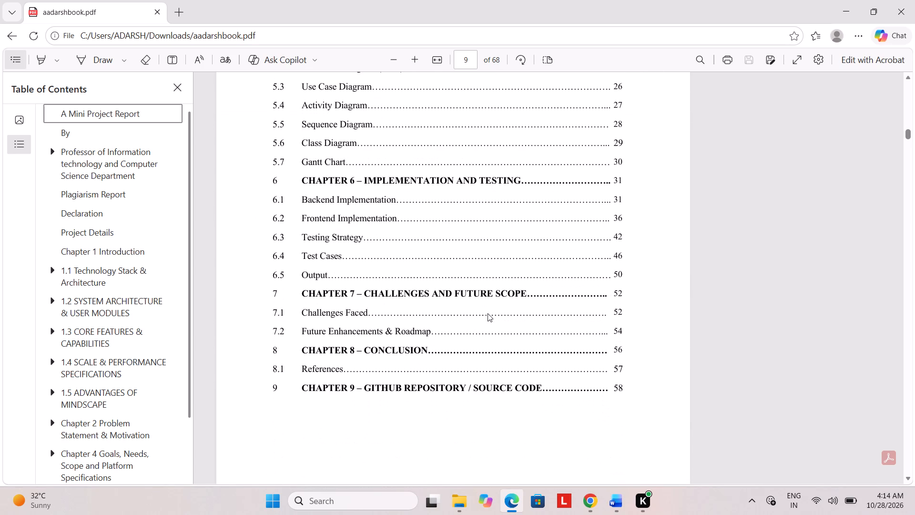
pyautogui.hscroll(4, 488, 313)
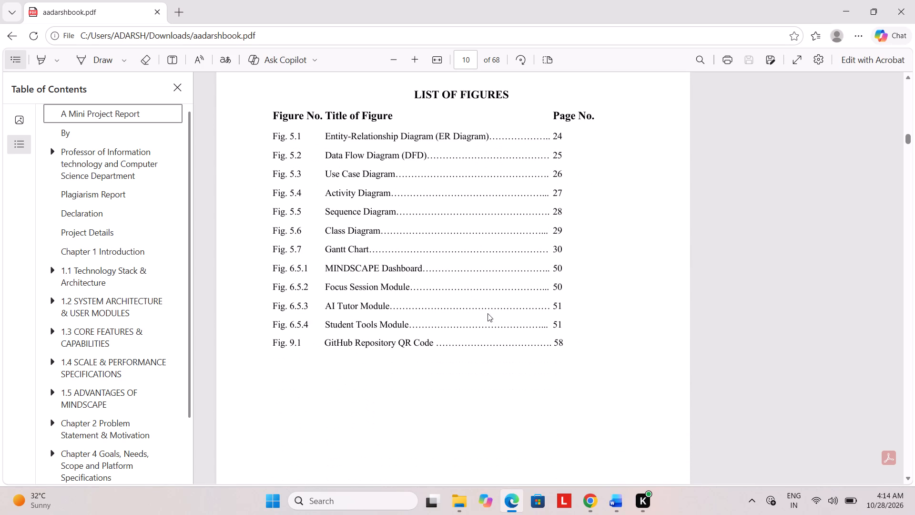
pyautogui.hscroll(3, 488, 313)
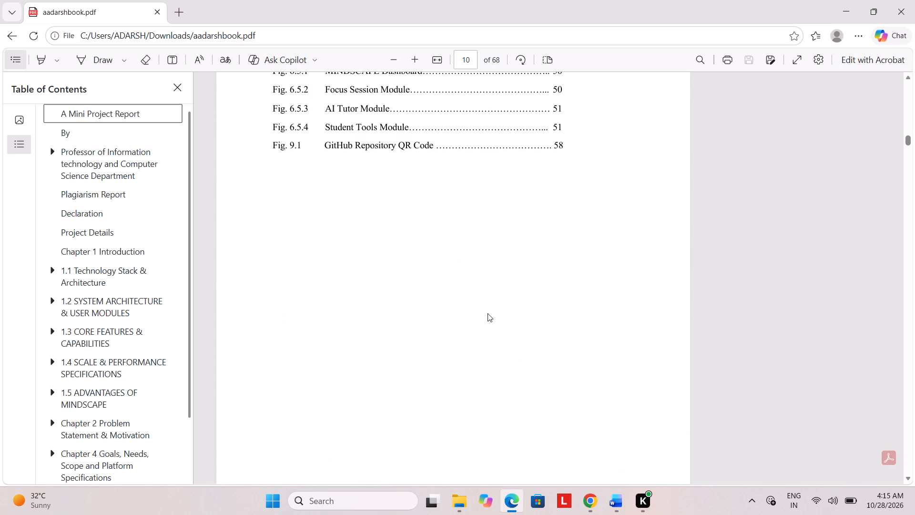
# Review the Chapter 1 pages of the exported PDF, through section 1.5 Advantages of MINDSCAPE, checking layout and page numbers.
pyautogui.hscroll(8, 488, 313)
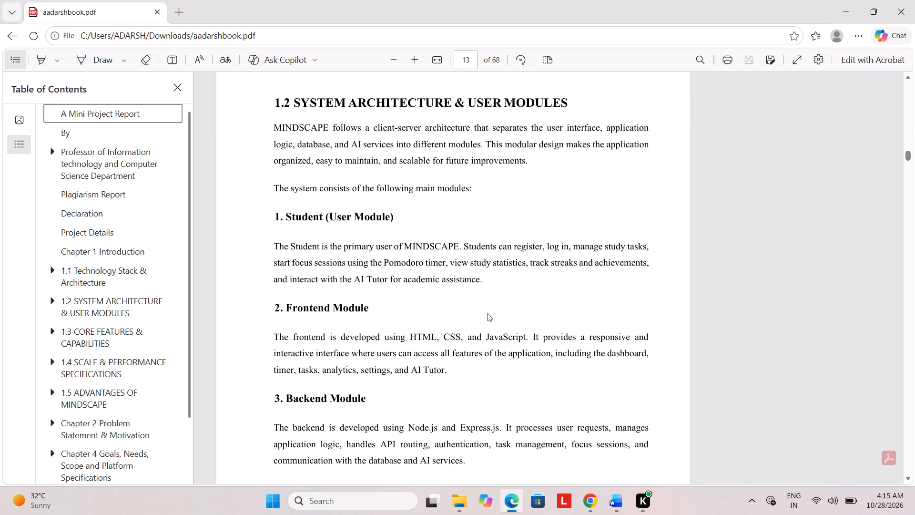
pyautogui.hscroll(5, 488, 313)
pyautogui.scroll(3, 488, 313)
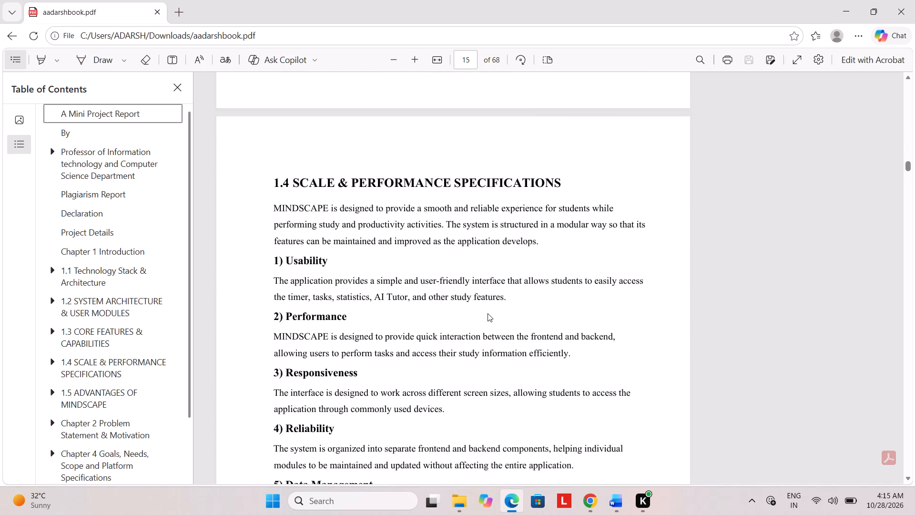
pyautogui.scroll(1, 488, 313)
pyautogui.scroll(-2, 488, 313)
pyautogui.hscroll(1, 488, 313)
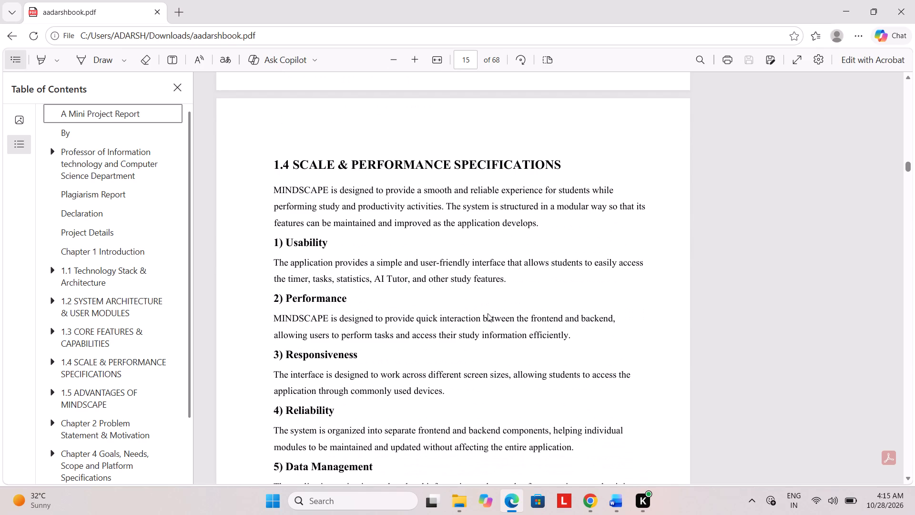
pyautogui.scroll(-3, 488, 313)
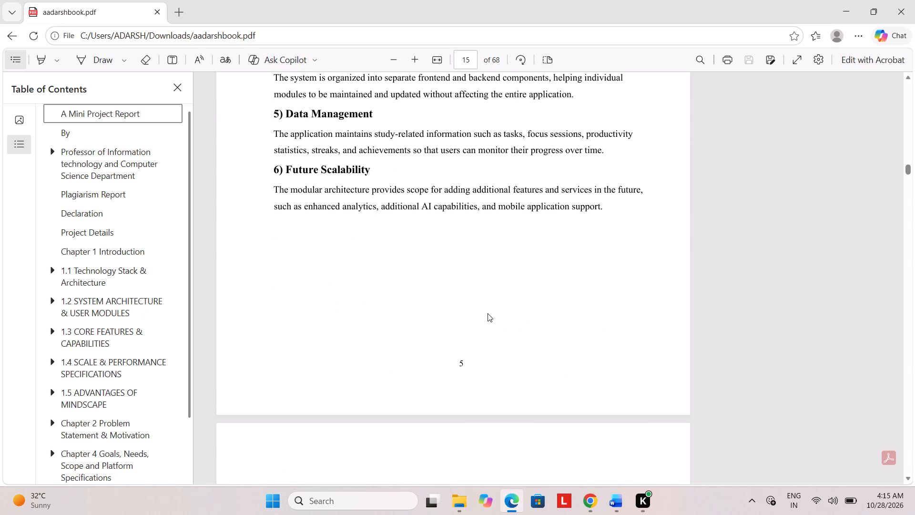
pyautogui.hscroll(1, 488, 313)
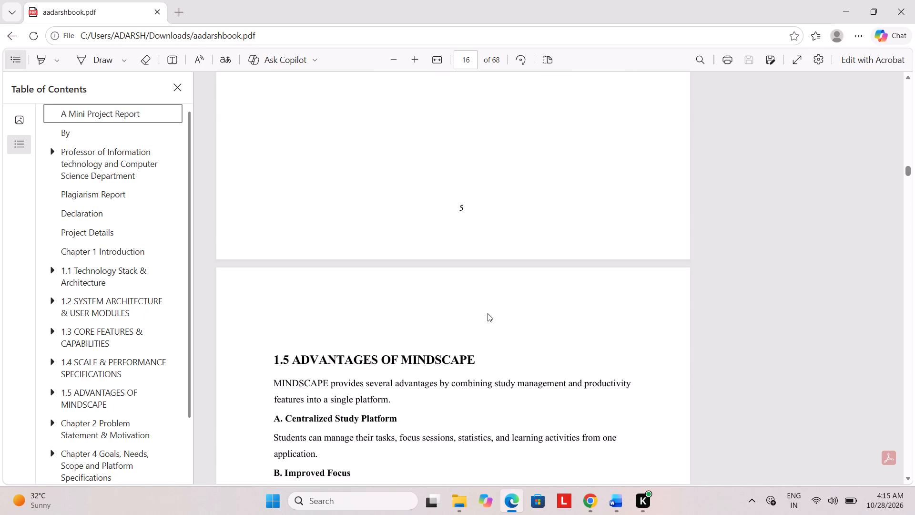
pyautogui.hscroll(1, 488, 313)
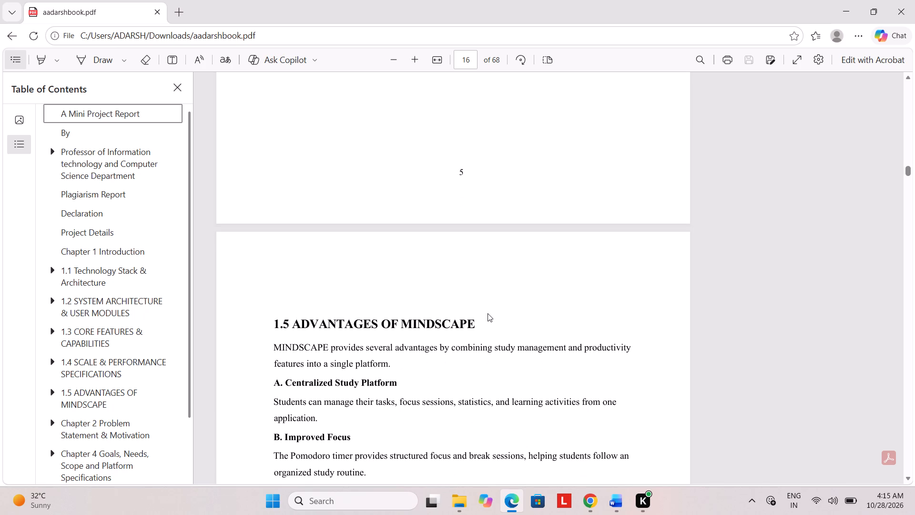
pyautogui.hscroll(2, 488, 313)
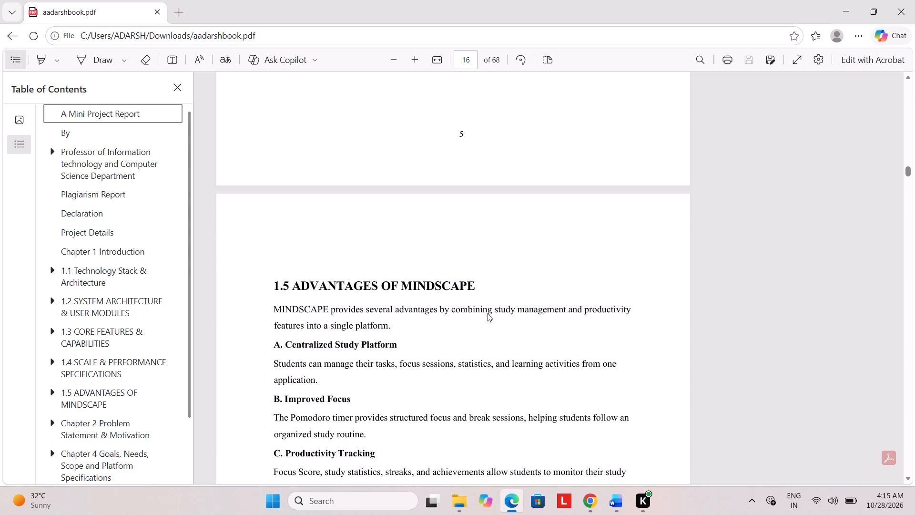
pyautogui.hscroll(4, 488, 313)
pyautogui.scroll(-2, 488, 313)
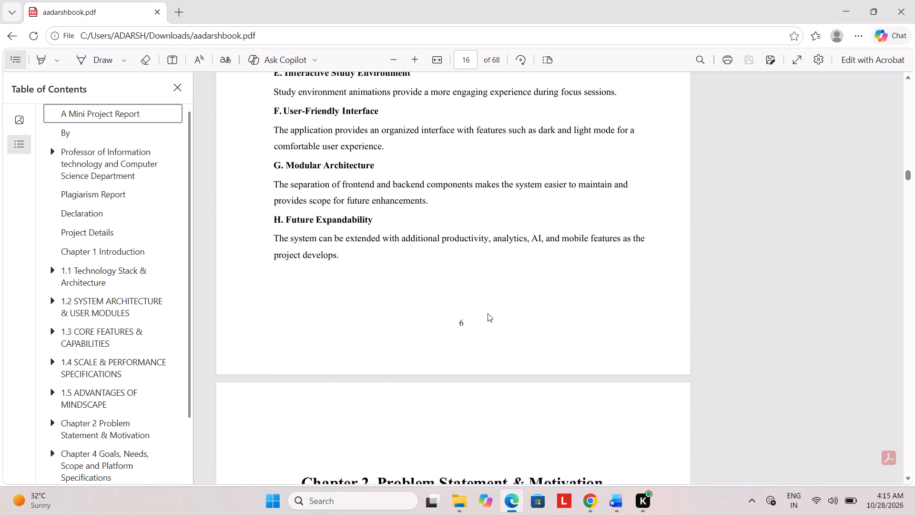
# Review the pages of Chapters 2 to 4 in the exported PDF, from the problem statement to the project goals.
pyautogui.scroll(-3, 488, 313)
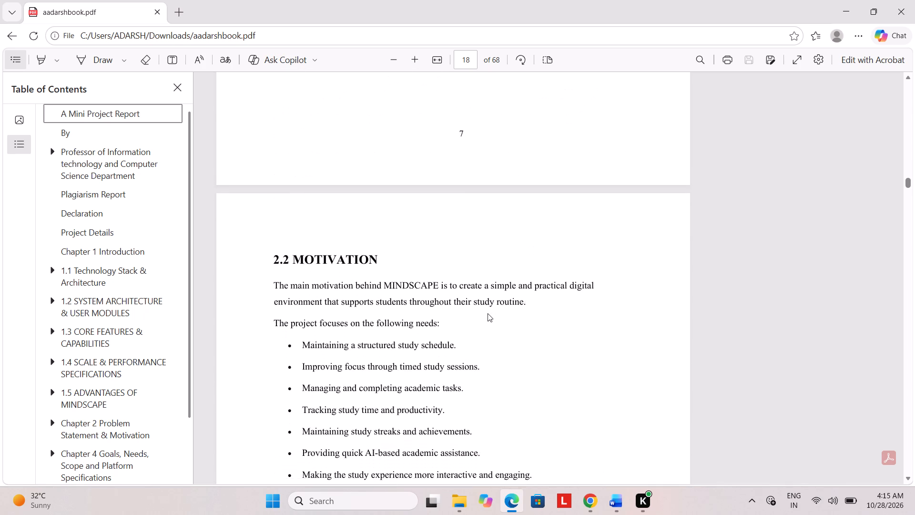
pyautogui.scroll(-4, 488, 313)
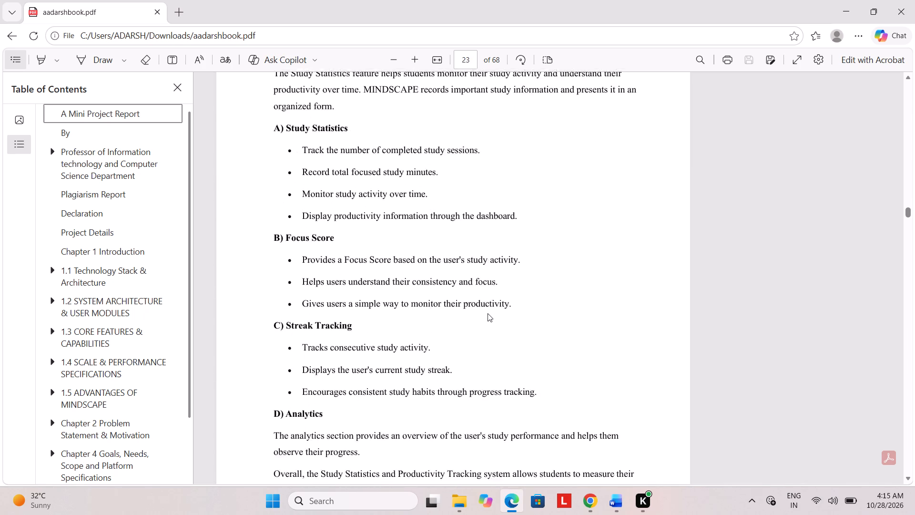
pyautogui.scroll(-5, 488, 313)
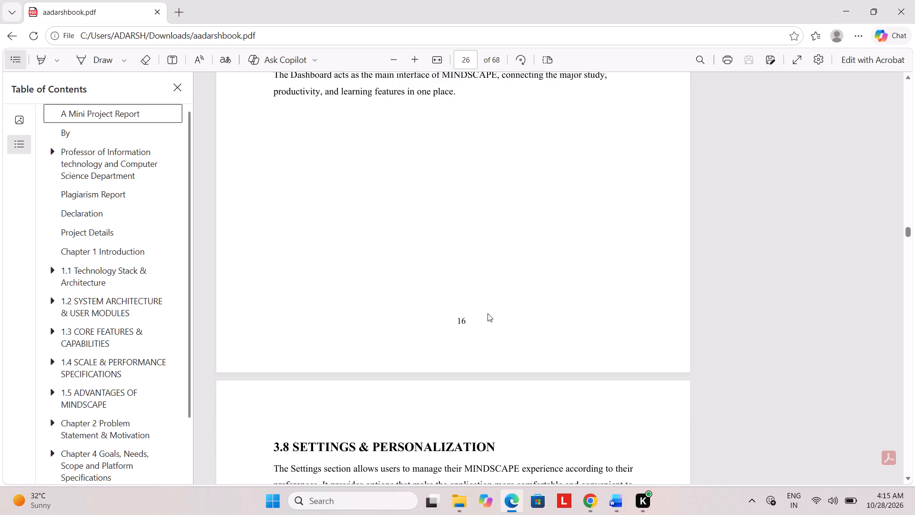
pyautogui.scroll(-4, 488, 313)
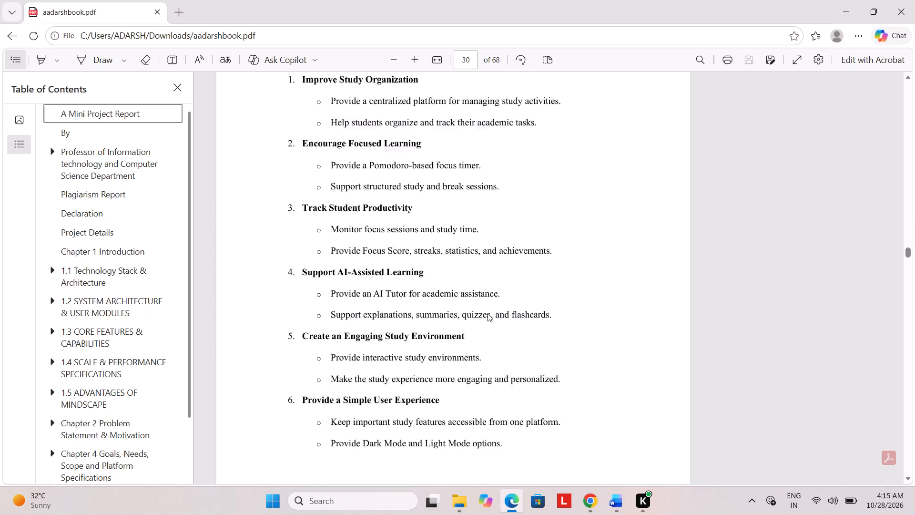
# Check the Chapter 5 diagram pages, from the ER diagram to the class diagram, with their captions and page numbers.
pyautogui.scroll(-3, 488, 313)
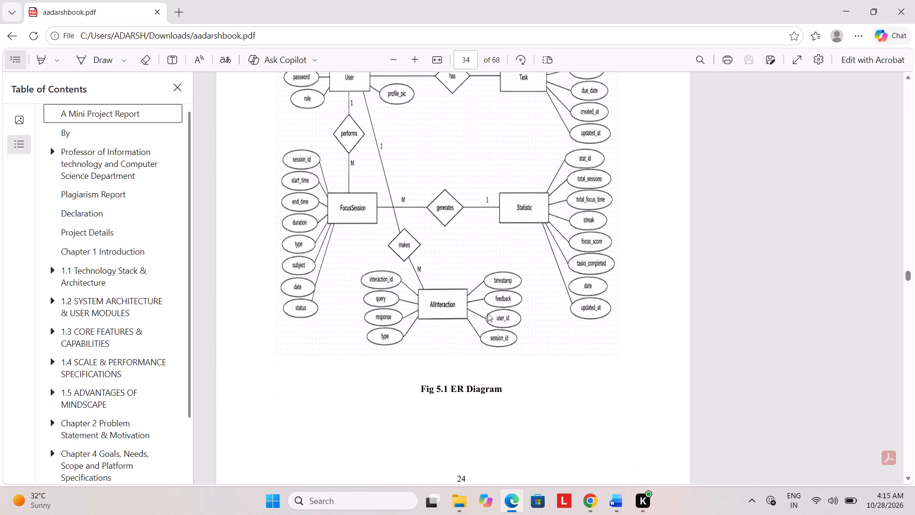
pyautogui.scroll(-3, 488, 313)
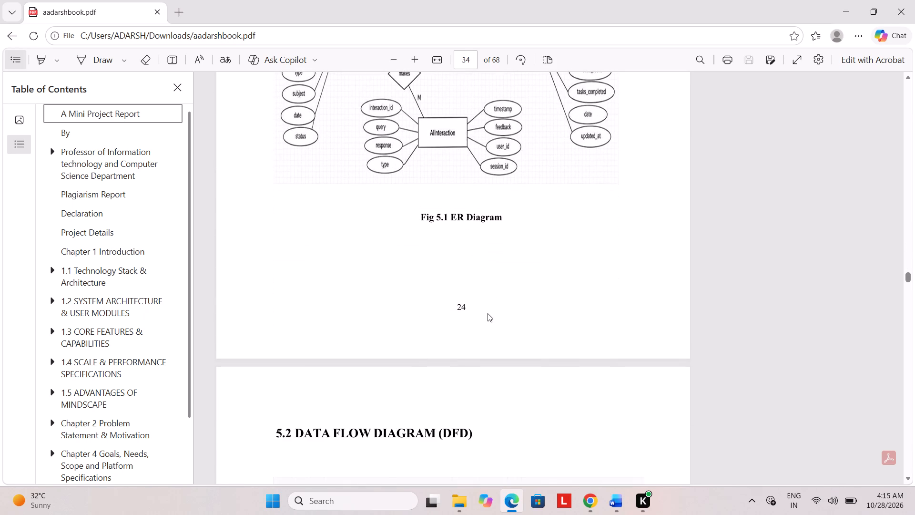
pyautogui.scroll(-5, 488, 313)
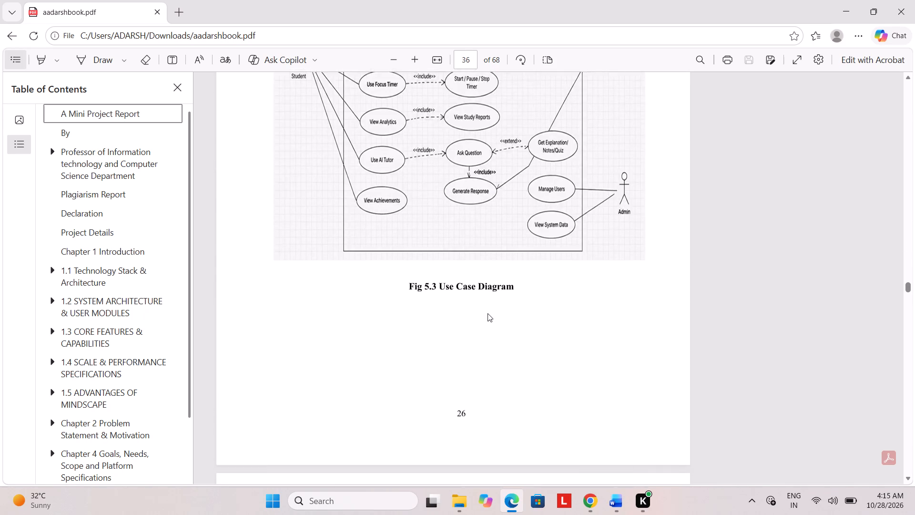
pyautogui.scroll(-7, 488, 313)
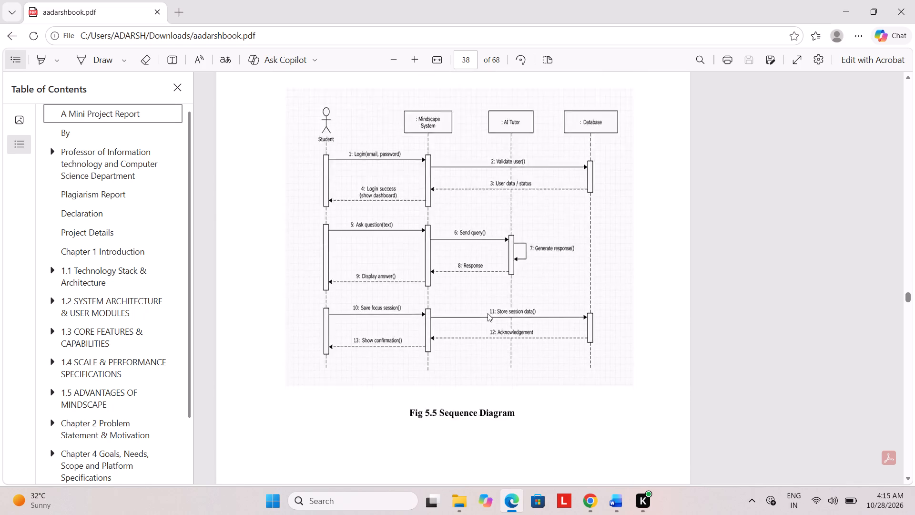
pyautogui.scroll(-3, 488, 313)
pyautogui.scroll(3, 488, 313)
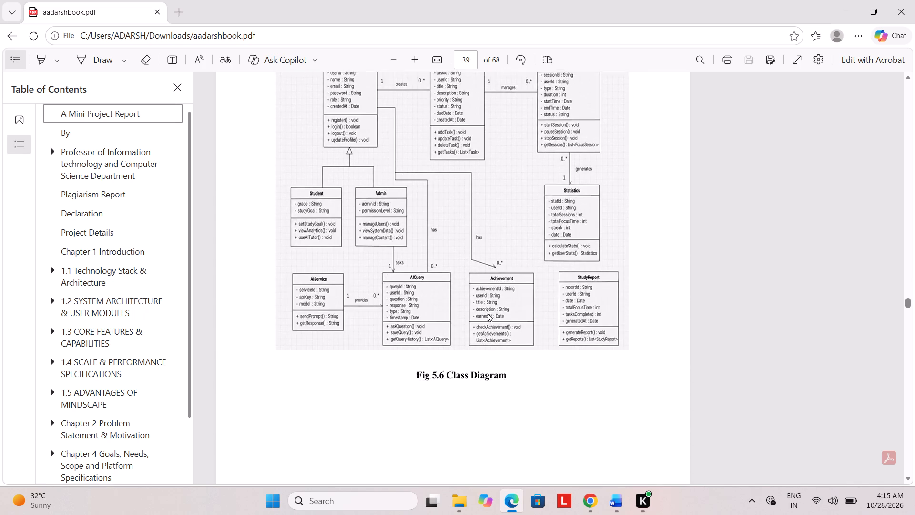
pyautogui.scroll(1, 488, 313)
pyautogui.scroll(-2, 488, 313)
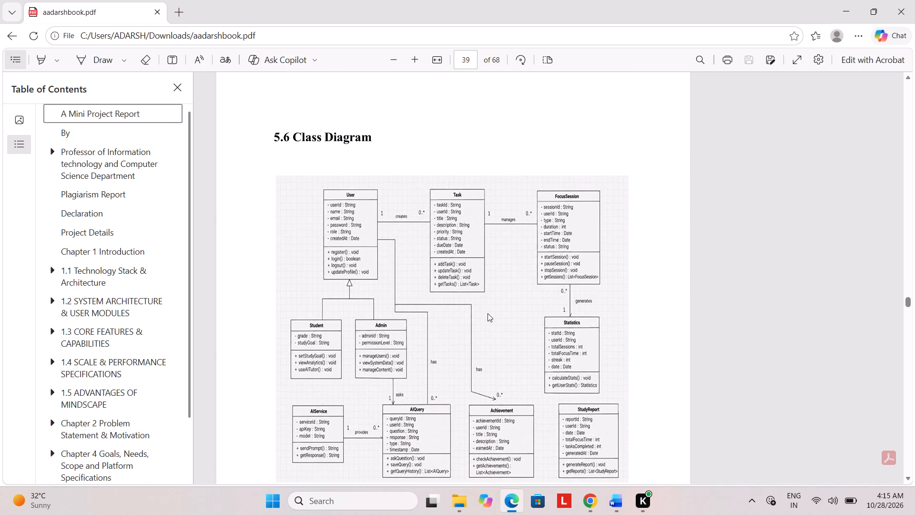
# Recheck the use case, activity and sequence diagram pages in Chapter 5 of the exported PDF.
pyautogui.scroll(2, 488, 313)
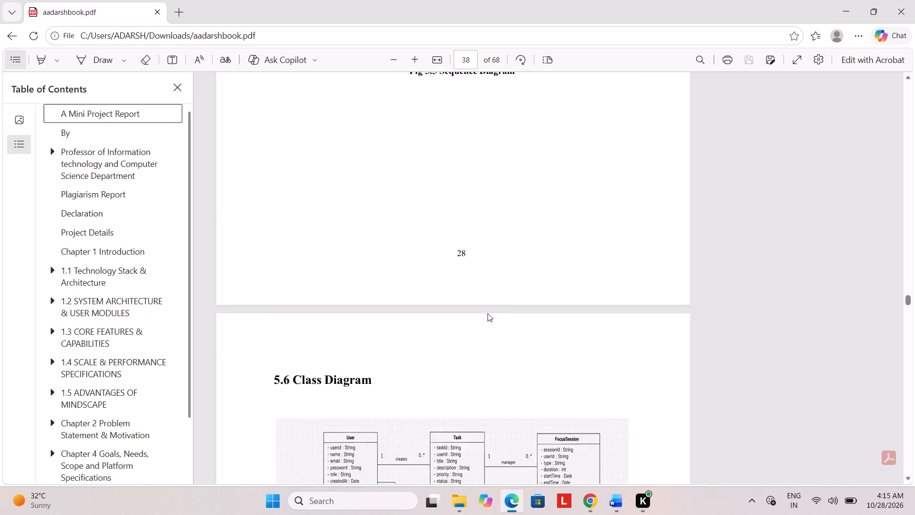
pyautogui.scroll(8, 488, 313)
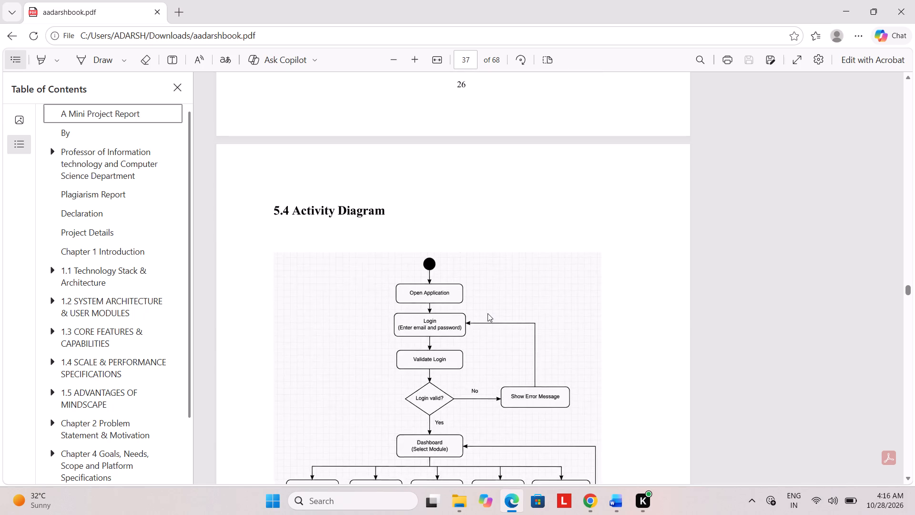
pyautogui.scroll(5, 488, 313)
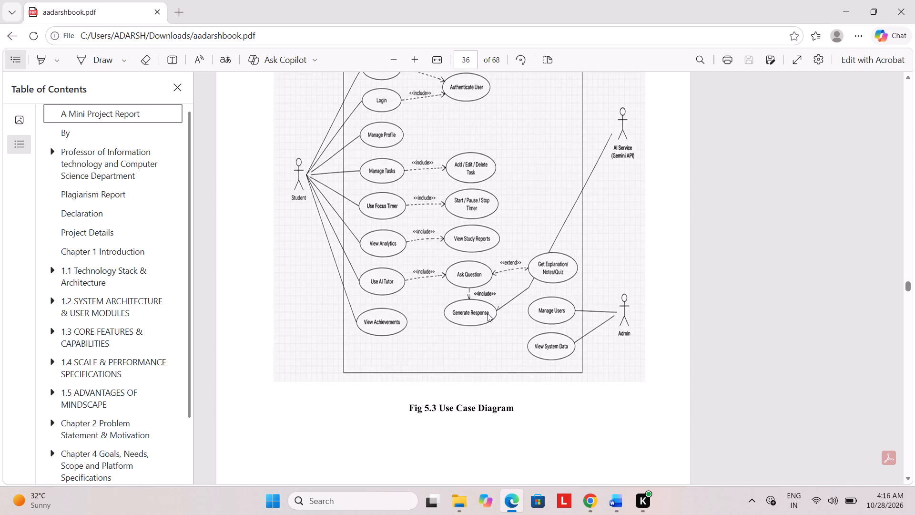
pyautogui.scroll(1, 488, 313)
pyautogui.scroll(-5, 488, 313)
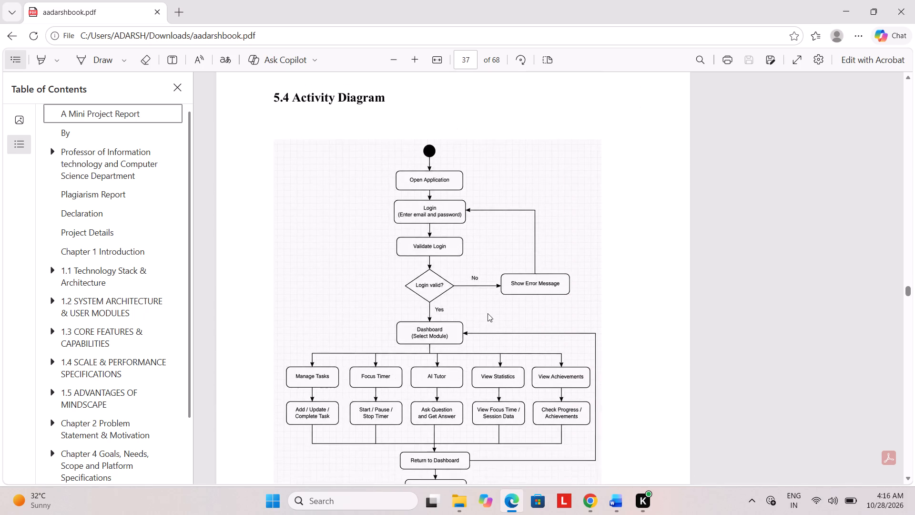
pyautogui.scroll(-2, 488, 313)
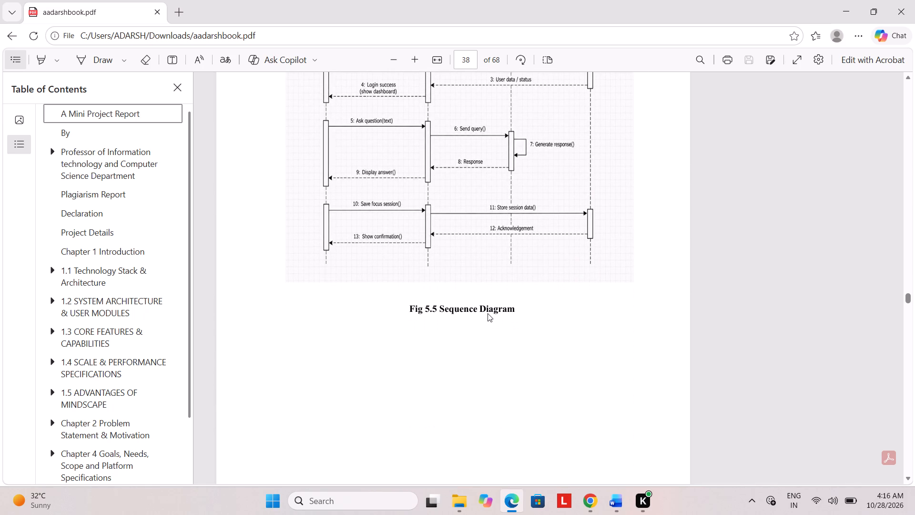
pyautogui.scroll(-1, 475, 361)
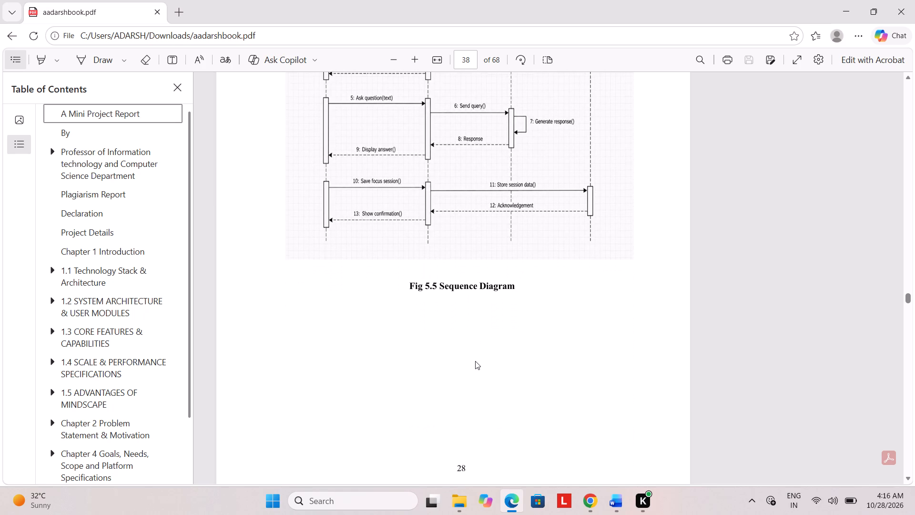
# Check the class diagram and Grantt chart pages, including their captions and page numbers.
pyautogui.scroll(-6, 475, 361)
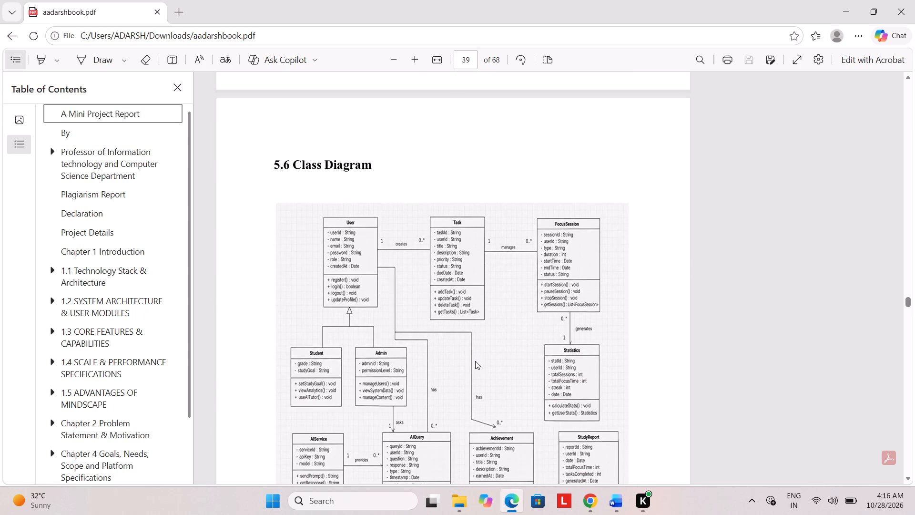
pyautogui.scroll(-3, 475, 361)
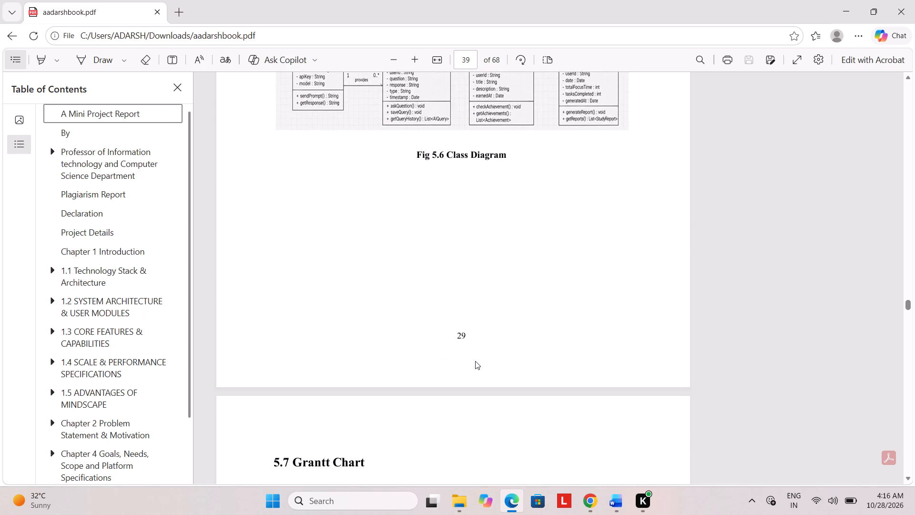
pyautogui.scroll(-3, 475, 361)
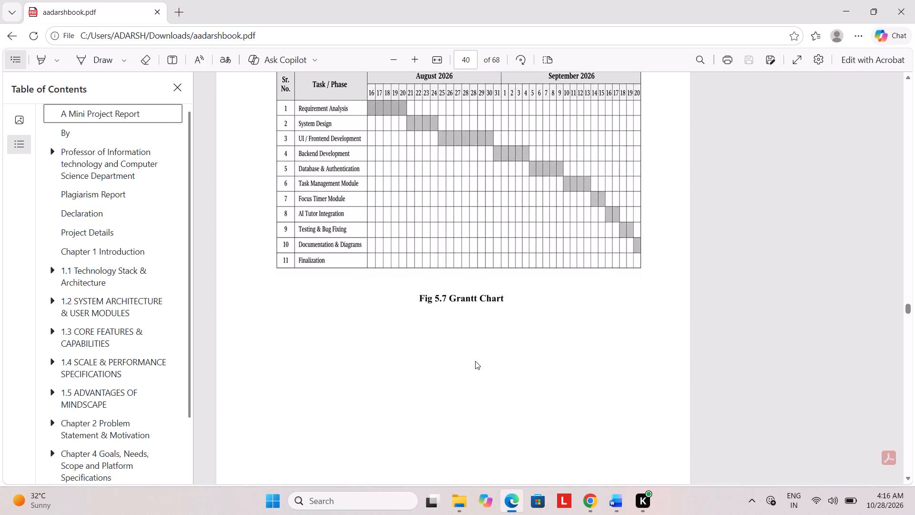
pyautogui.scroll(-1, 475, 361)
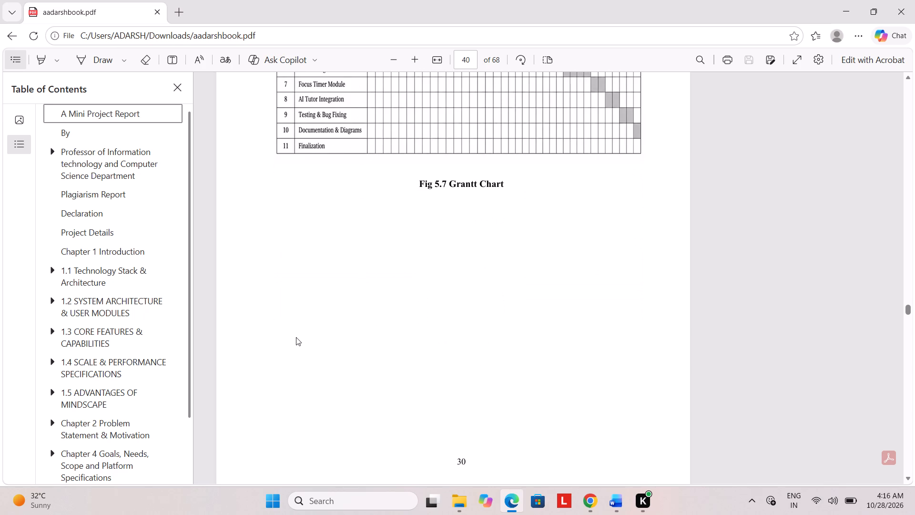
# Review the Chapter 6 code pages, covering the backend code and the 6.2 Frontend Implementation section.
pyautogui.scroll(-5, 296, 337)
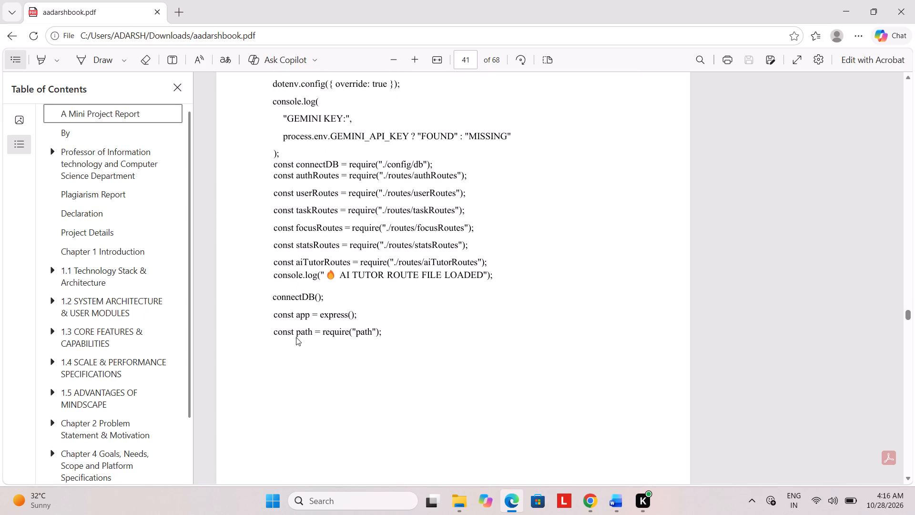
pyautogui.scroll(-5, 296, 337)
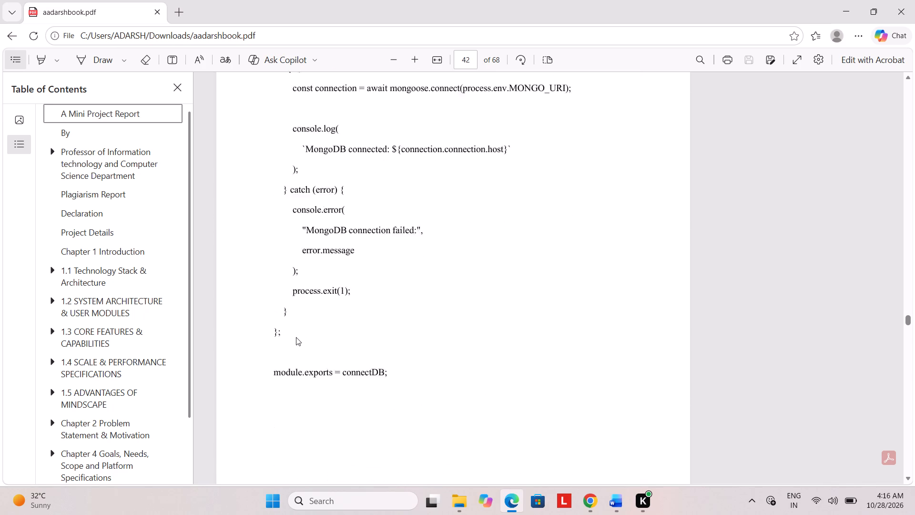
pyautogui.scroll(-3, 296, 337)
pyautogui.scroll(-2, 515, 475)
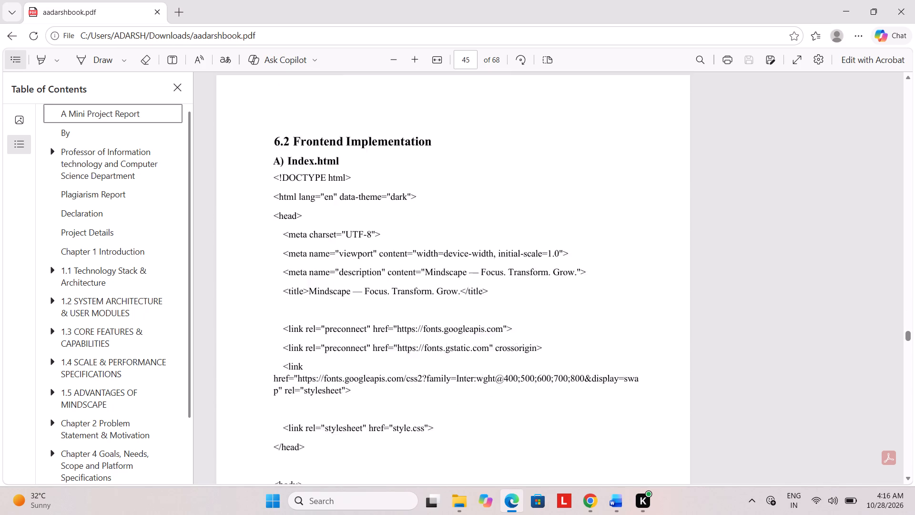
pyautogui.scroll(2, 515, 475)
pyautogui.scroll(-7, 515, 475)
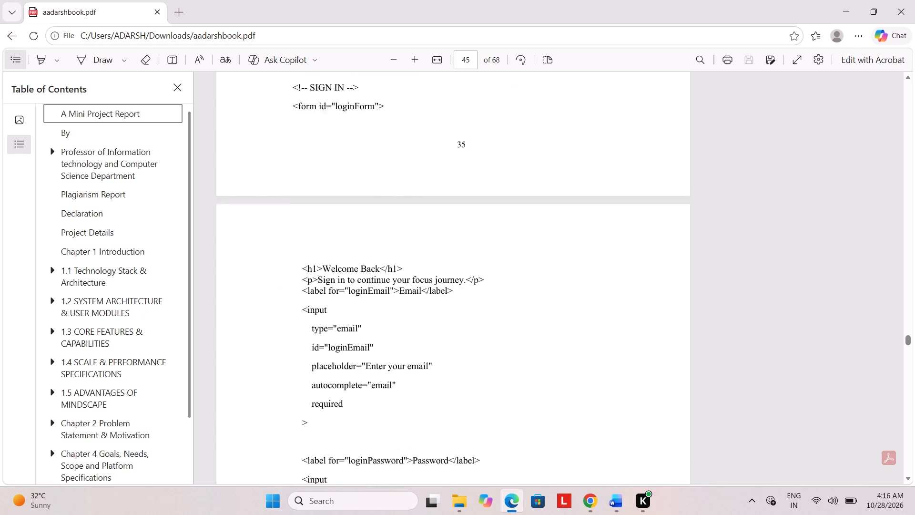
# Check the testing pages and the module screenshots for Focus Session, AI Tutor and Student Tools with their page numbers.
pyautogui.scroll(-11, 515, 475)
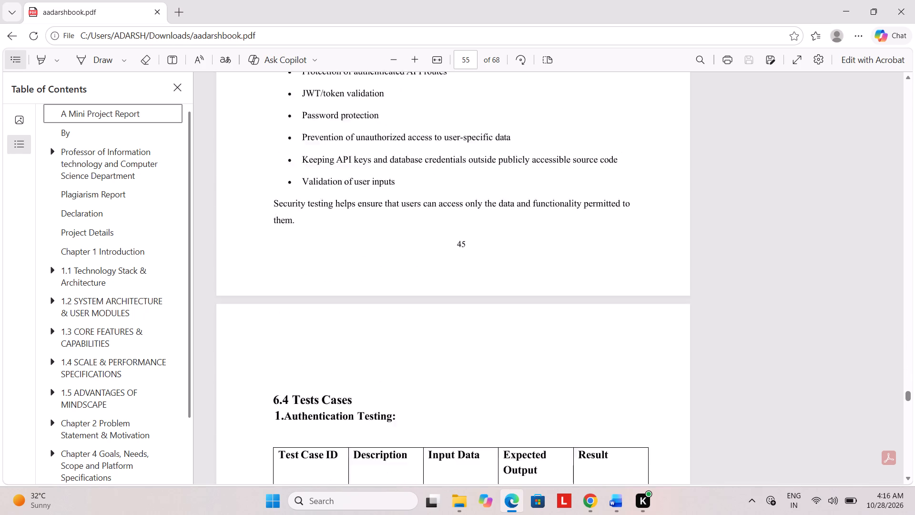
pyautogui.scroll(-3, 515, 475)
pyautogui.scroll(9, 515, 475)
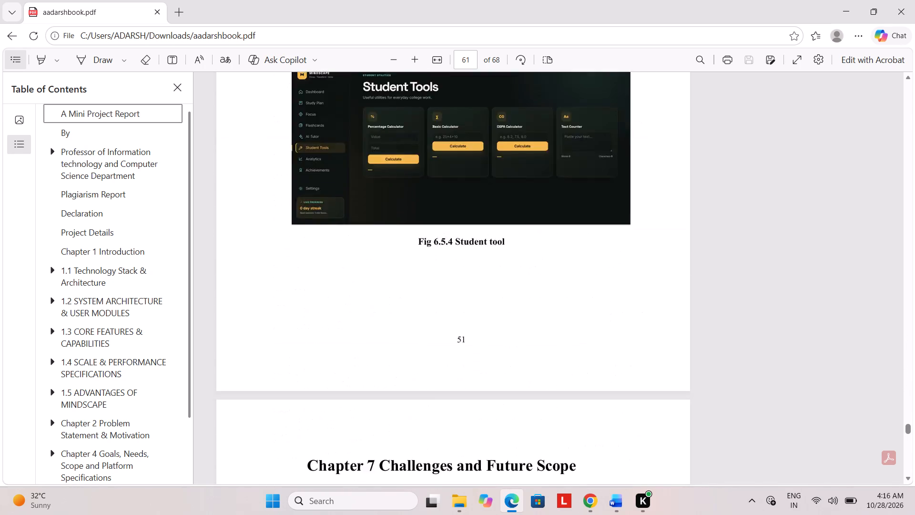
pyautogui.scroll(1, 515, 475)
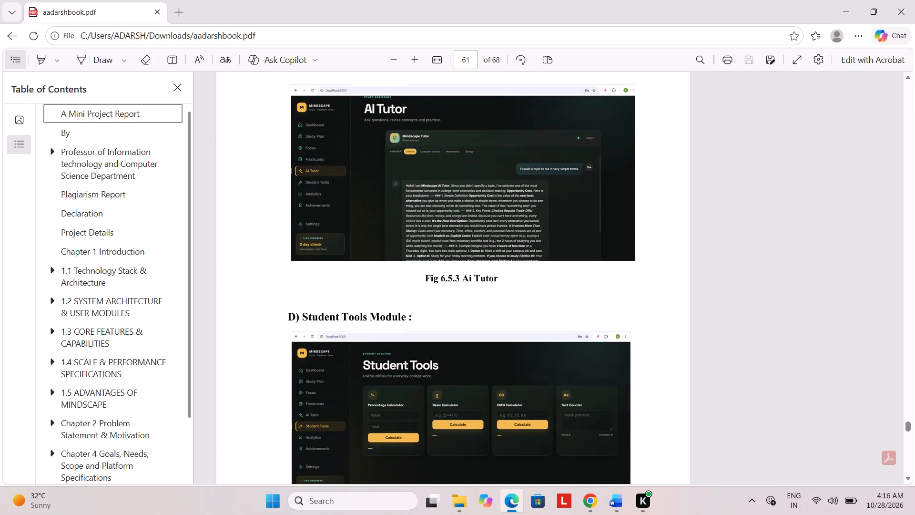
pyautogui.scroll(3, 549, 363)
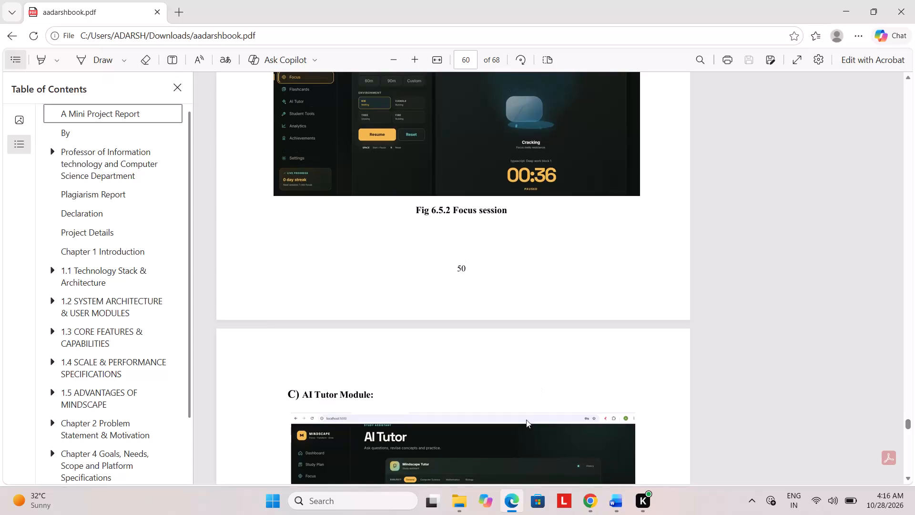
# Close the exported aadarshbook PDF and the Word report.
pyautogui.click(910, 0)
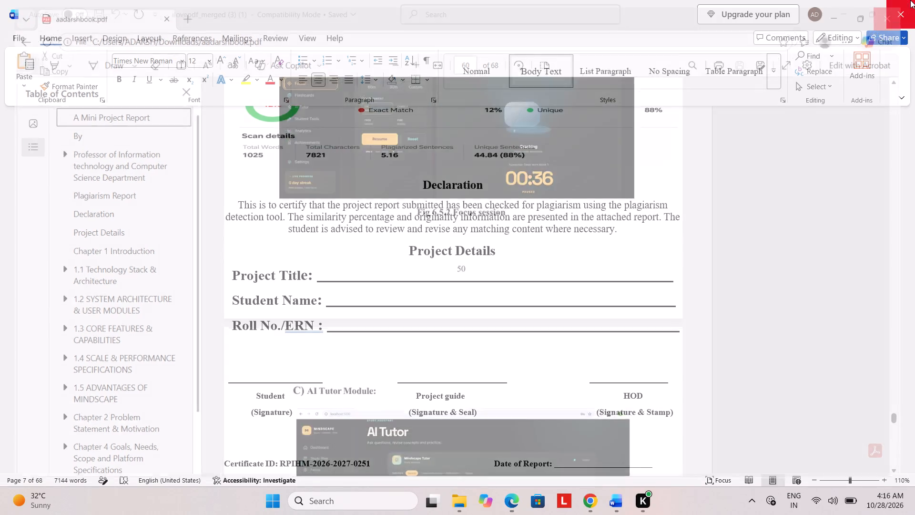
pyautogui.click(901, 6)
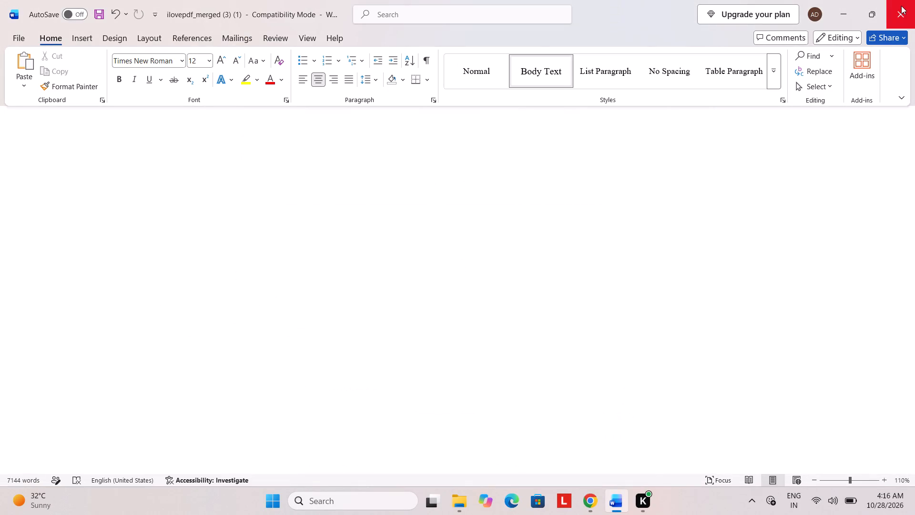